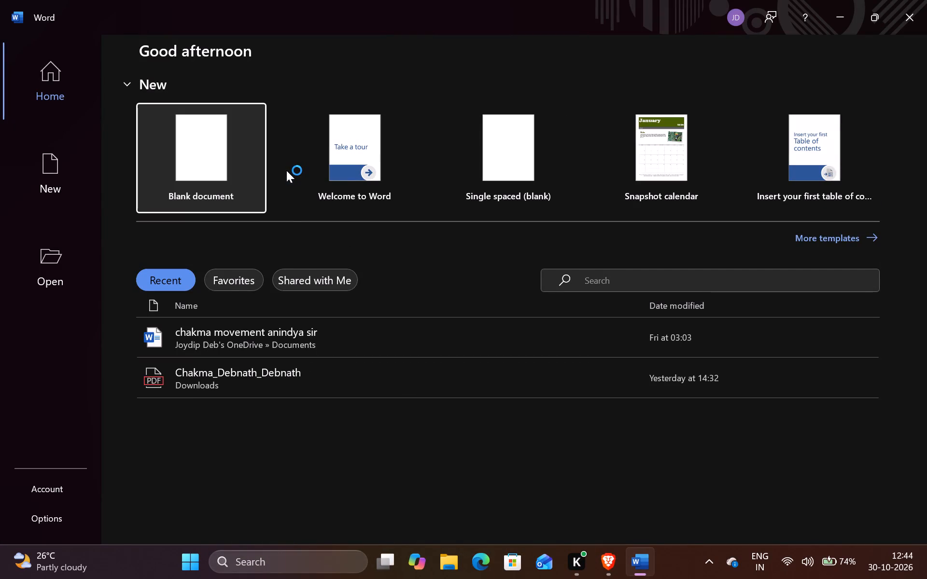
Open the recent document "chakma movement anindya sir" from the OneDrive Documents folder.
left_click(307, 339)
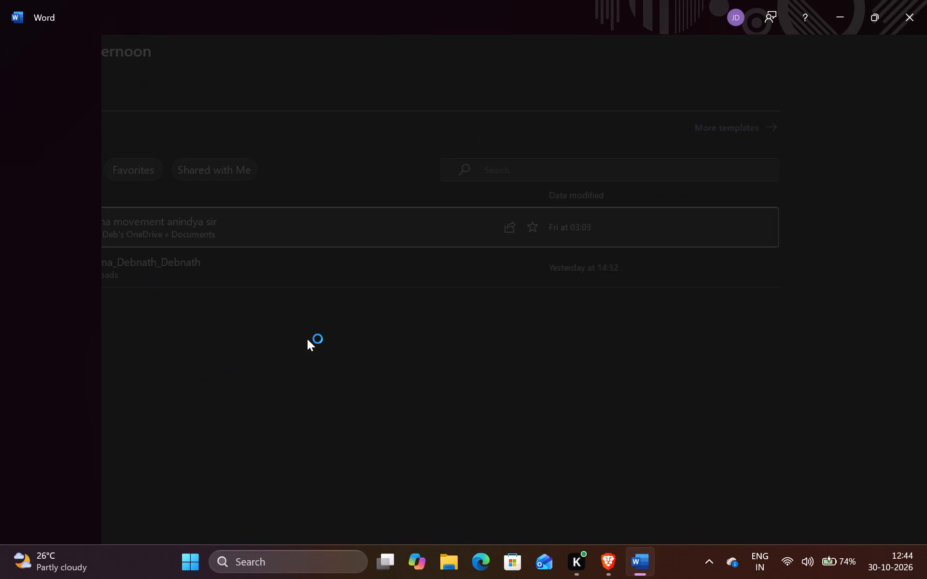
Review the Chakma document from the introduction through the Kaptai Dam section to the closing paragraph on its last page.
scroll(502, 302, "down", 1)
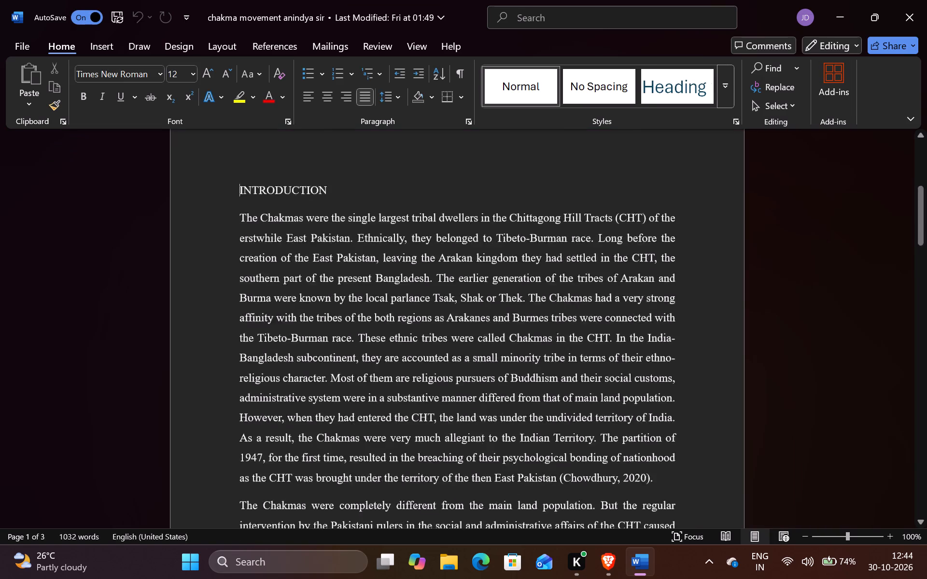
scroll(502, 302, "down", 1)
scroll(502, 302, "up", 5)
scroll(502, 302, "down", 7)
scroll(502, 302, "right", 1)
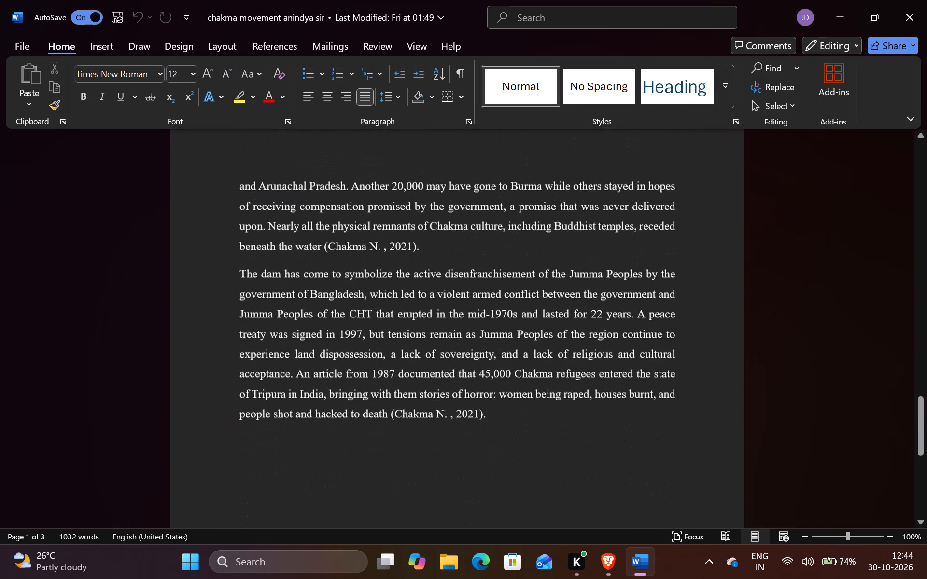
scroll(502, 302, "right", 1)
scroll(502, 302, "up", 1)
scroll(502, 302, "right", 1)
scroll(502, 302, "up", 1)
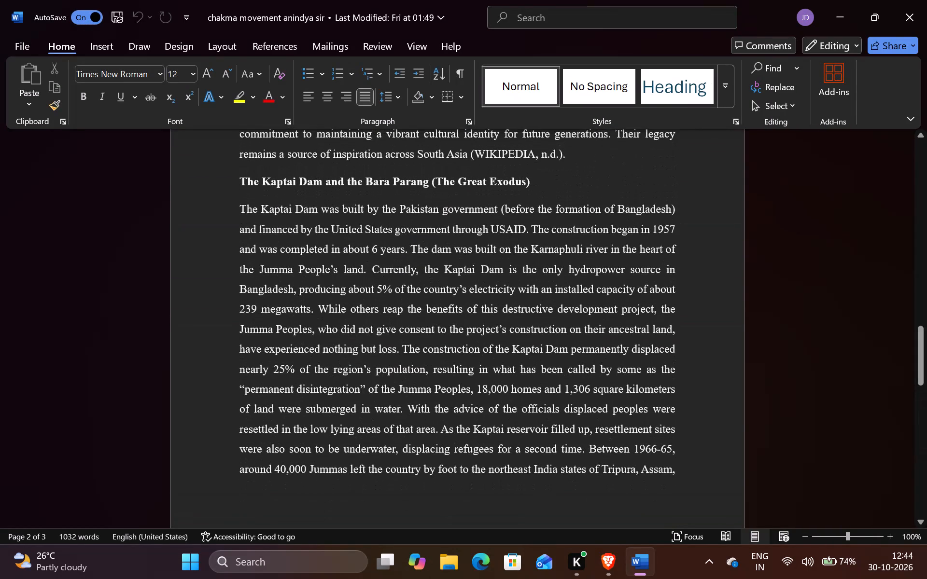
scroll(502, 302, "up", 1)
scroll(502, 302, "down", 5)
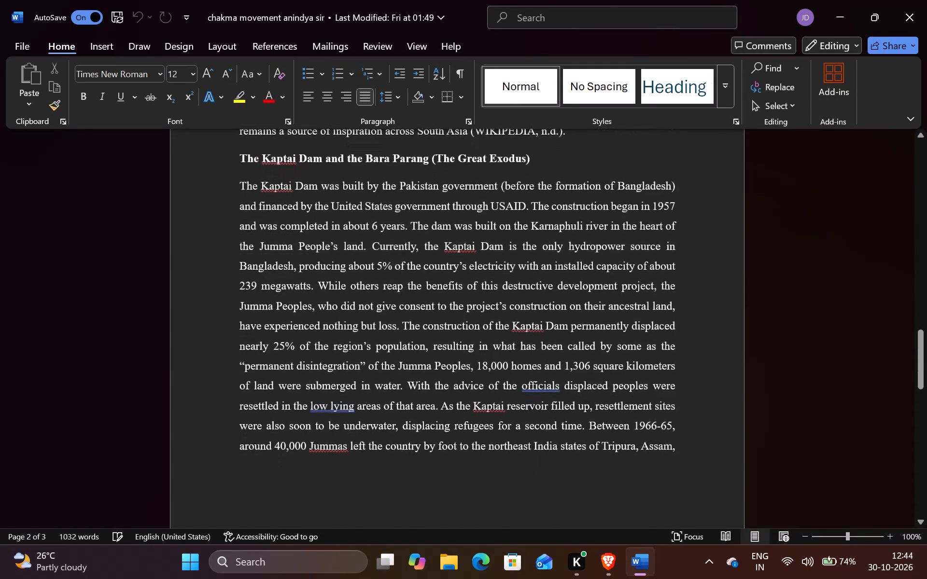
scroll(502, 302, "down", 3)
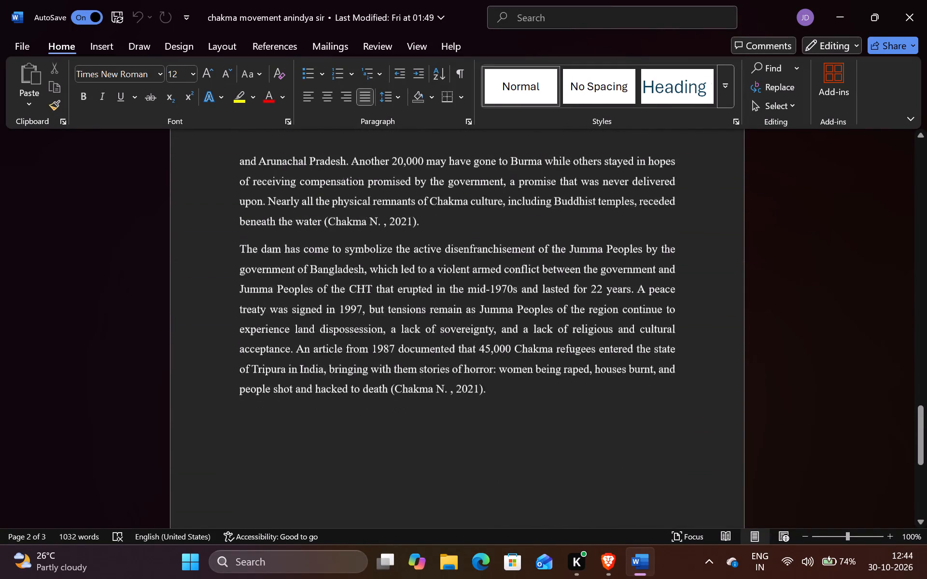
scroll(502, 302, "down", 1)
scroll(502, 302, "up", 1)
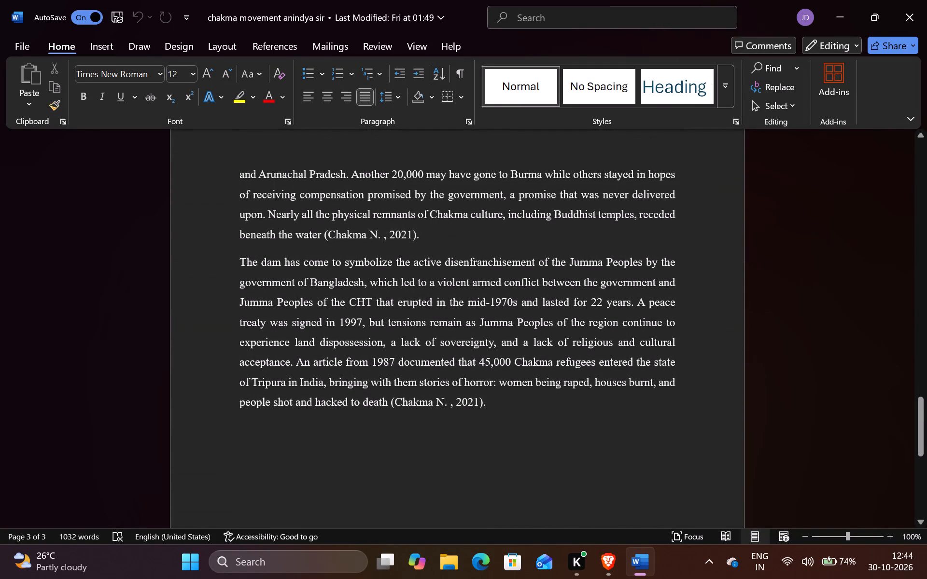
scroll(502, 302, "up", 1)
scroll(239, 252, "up", 1)
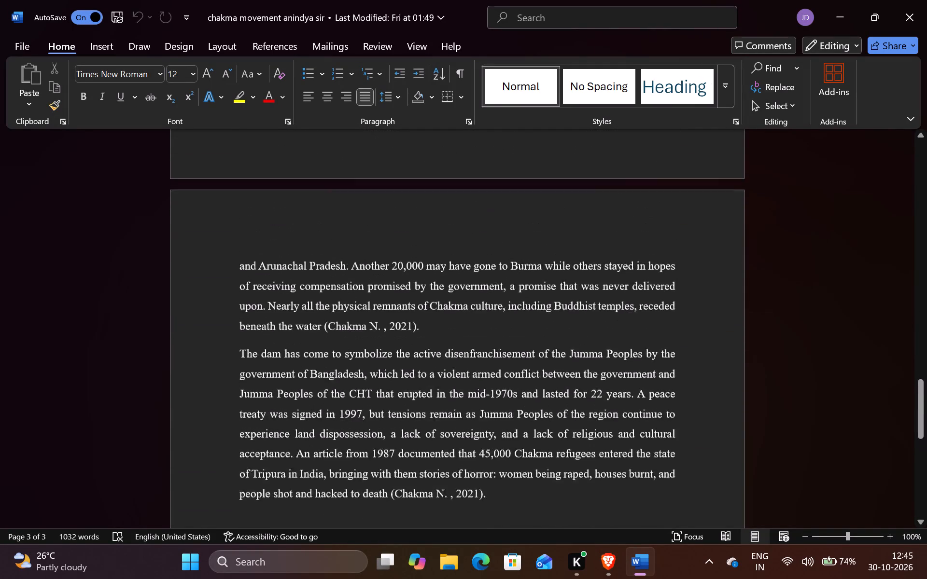
scroll(239, 252, "up", 1)
scroll(386, 259, "down", 1)
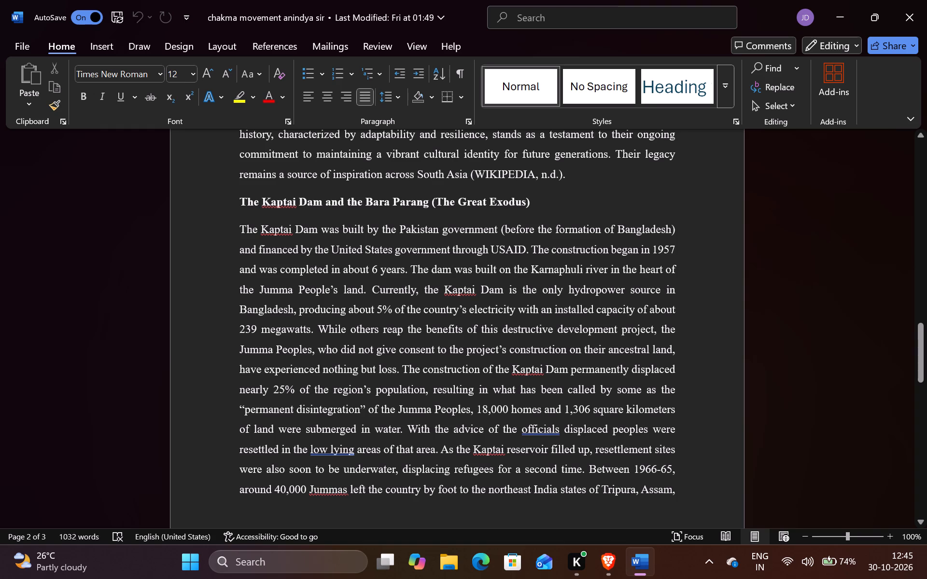
scroll(386, 259, "down", 2)
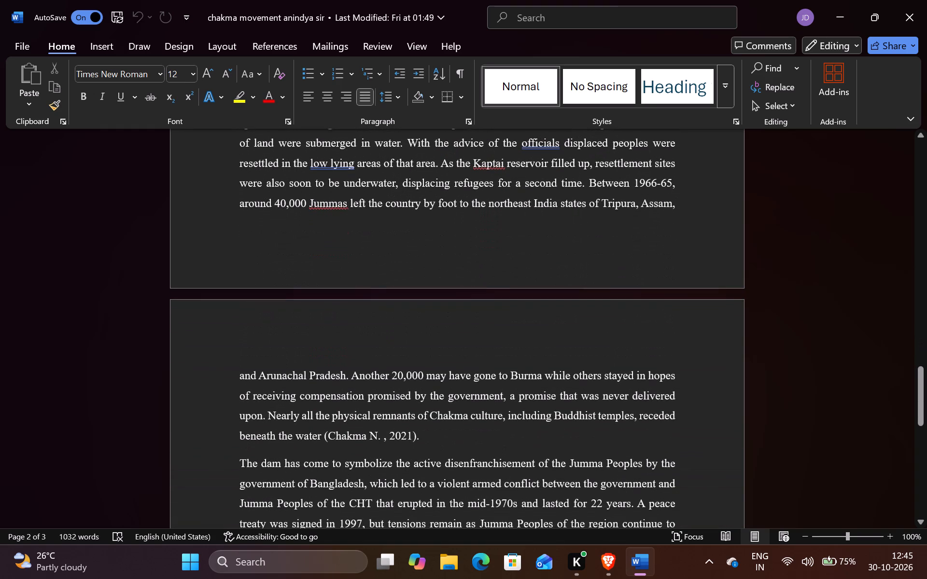
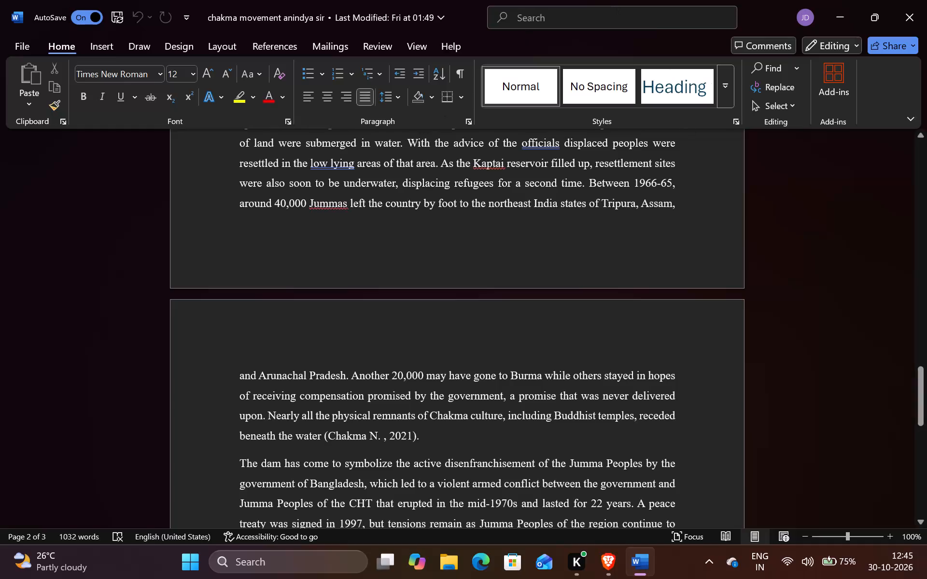
Reread the passage on Jumma displacement after the Kaptai reservoir filled and the closing paragraph about the dam's symbolism and the armed conflict.
scroll(501, 235, "down", 1)
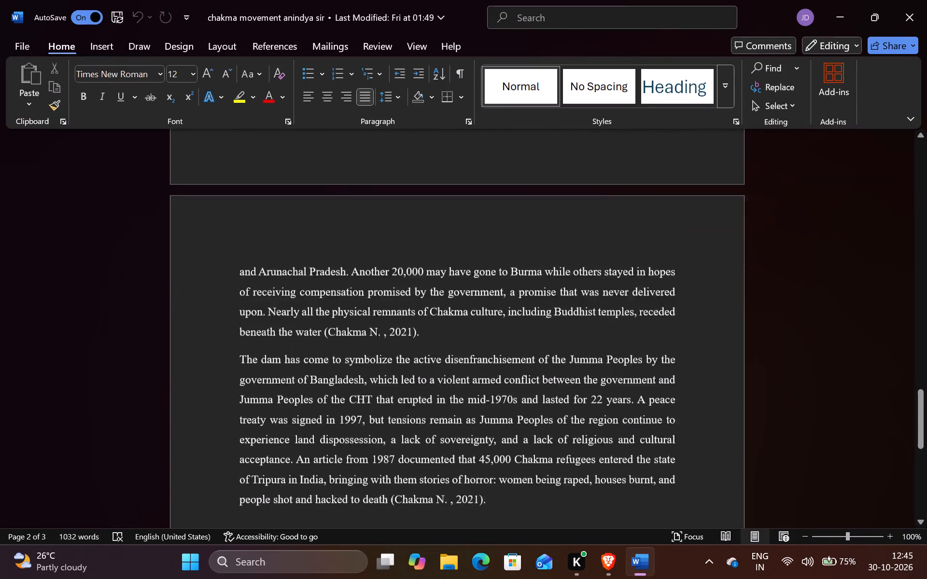
scroll(501, 235, "down", 1)
scroll(501, 235, "up", 1)
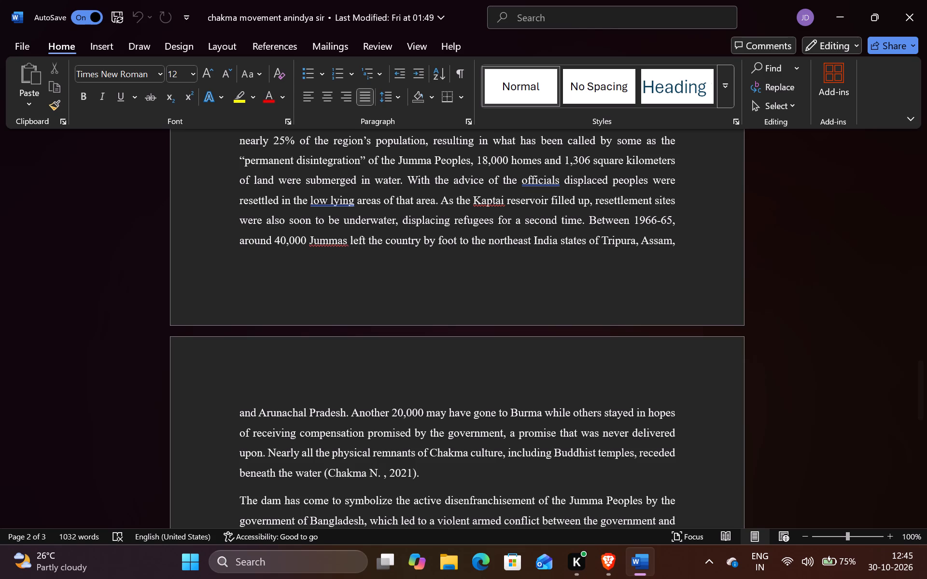
scroll(501, 235, "down", 1)
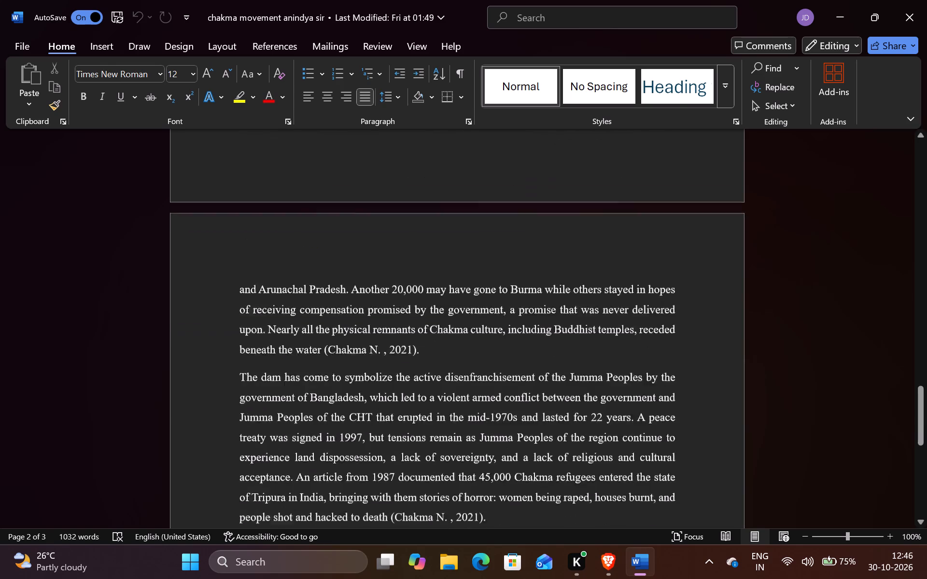
scroll(501, 235, "down", 2)
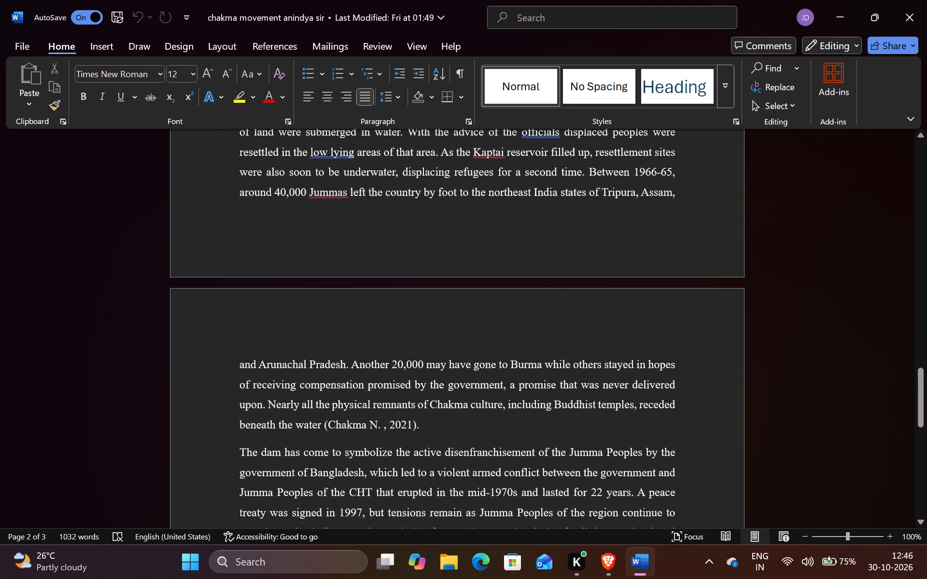
scroll(515, 336, "down", 1)
scroll(469, 347, "down", 1)
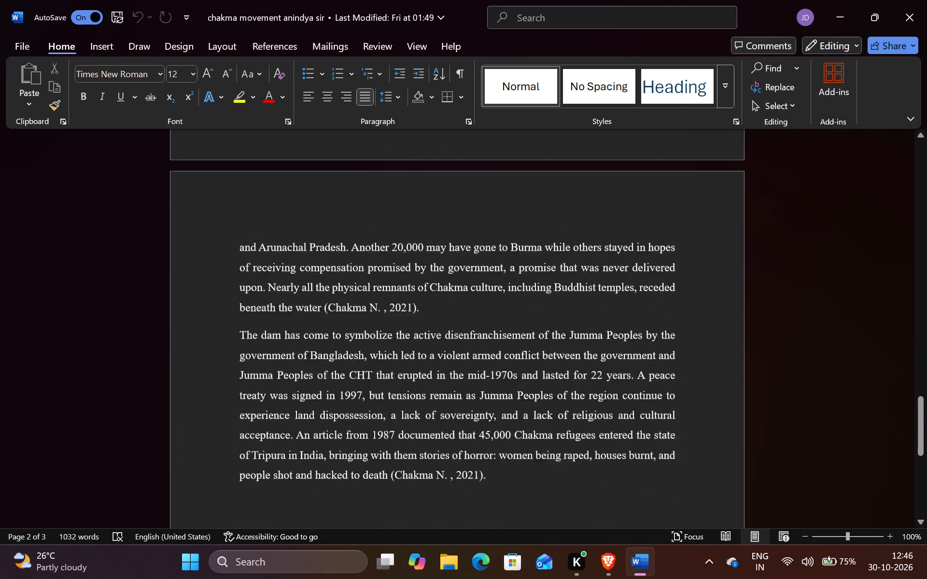
scroll(469, 347, "down", 1)
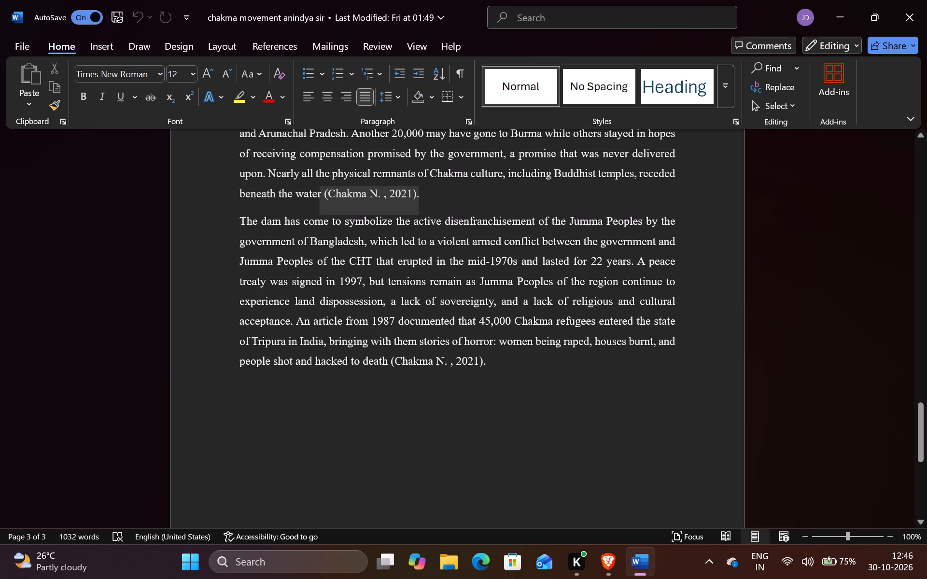
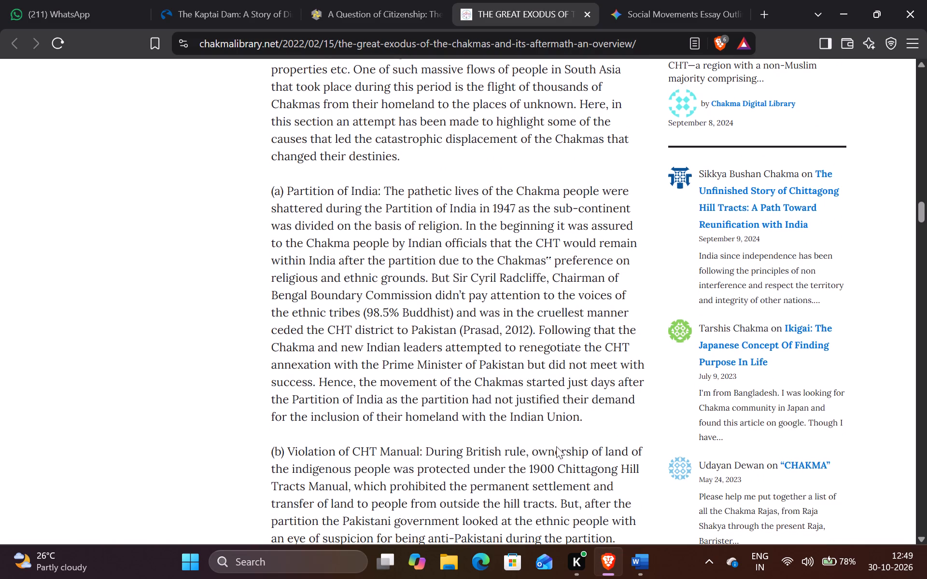
Compare the Word essay's social context and Kaptai Dam sections with the Great Exodus article's causes from the CHT Manual violation through Kaptai Dam.
left_click(634, 554)
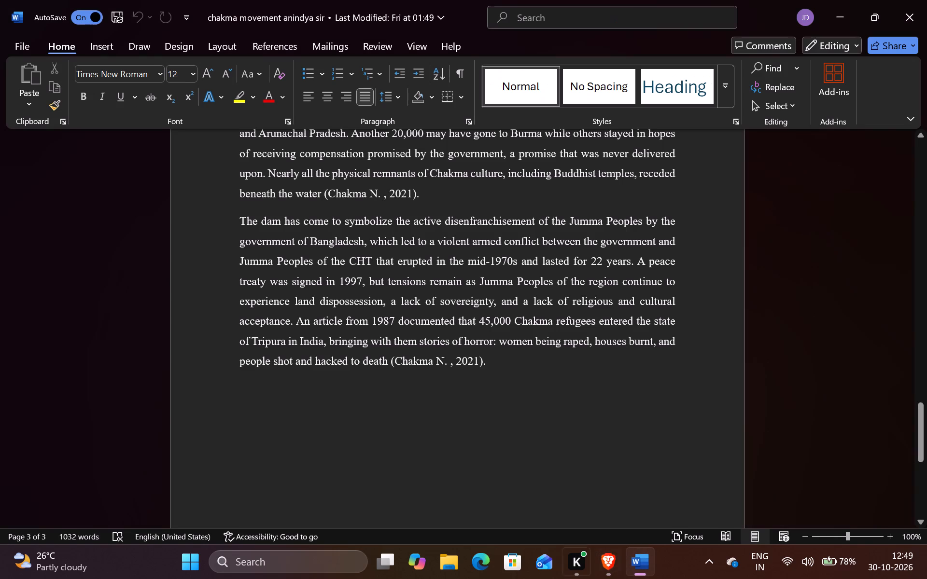
scroll(492, 369, "up", 4)
scroll(492, 369, "down", 1)
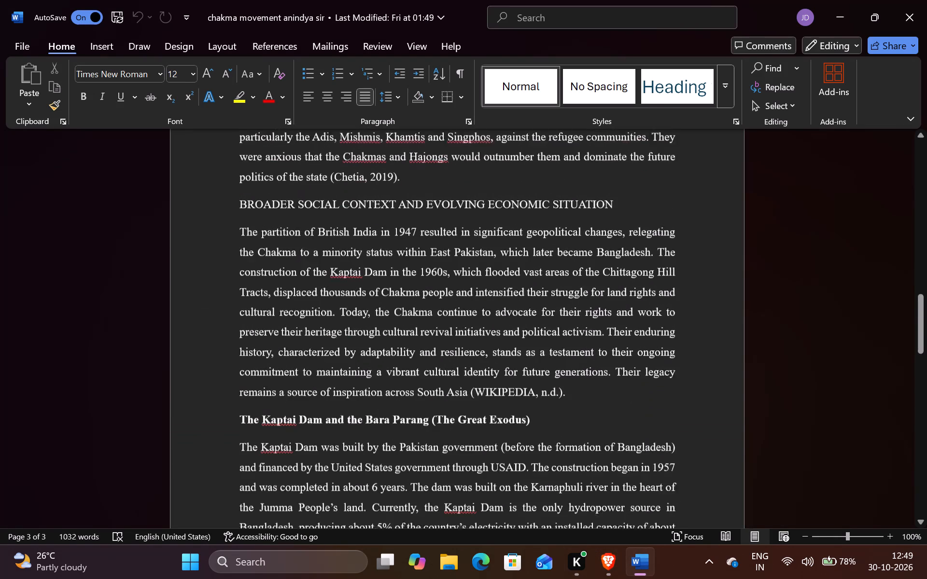
scroll(492, 369, "down", 1)
left_click(604, 569)
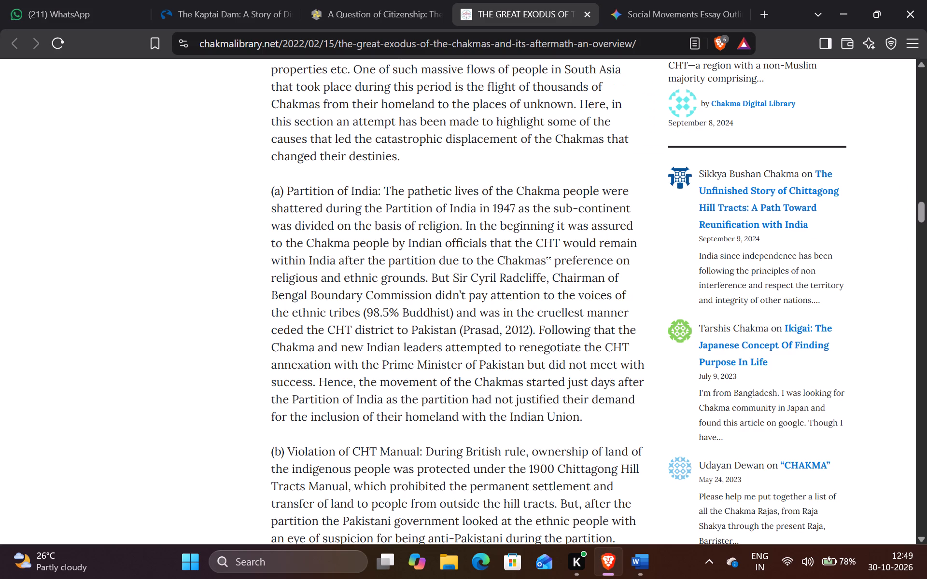
scroll(471, 344, "down", 3)
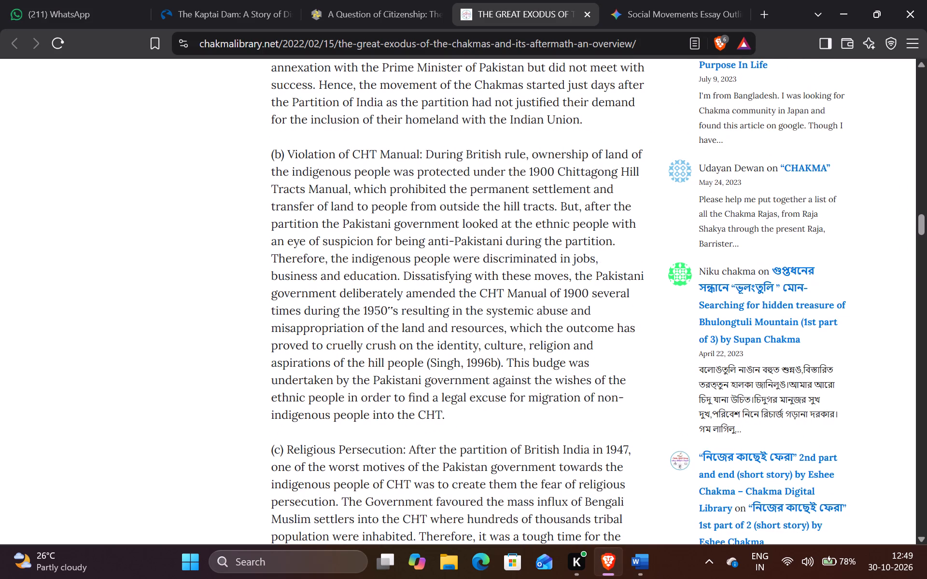
scroll(471, 344, "down", 6)
scroll(471, 344, "up", 1)
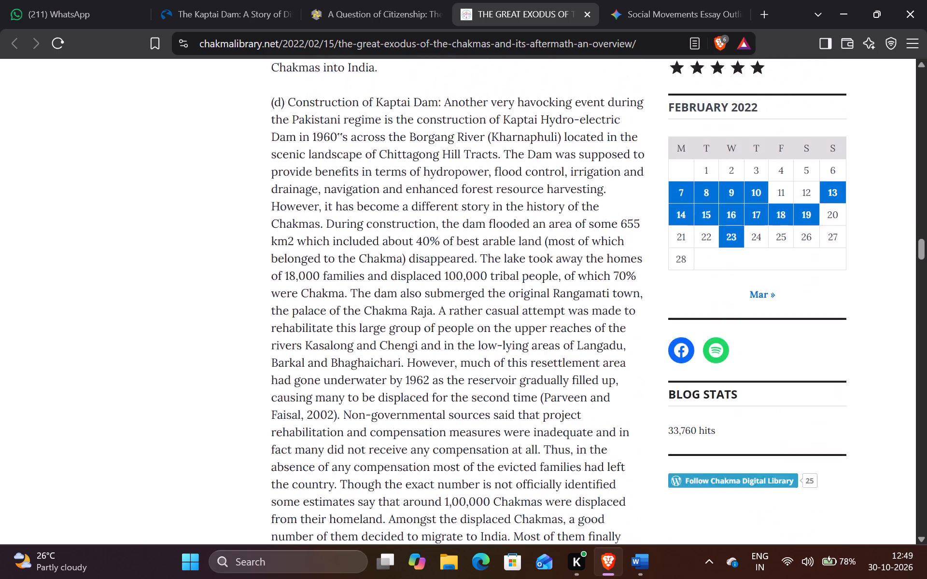
scroll(471, 344, "up", 3)
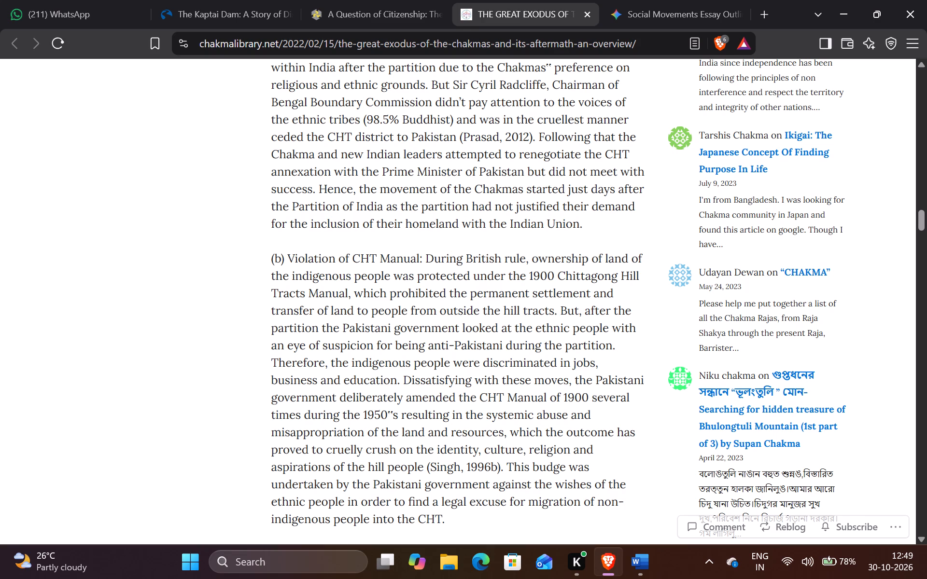
scroll(535, 314, "down", 1)
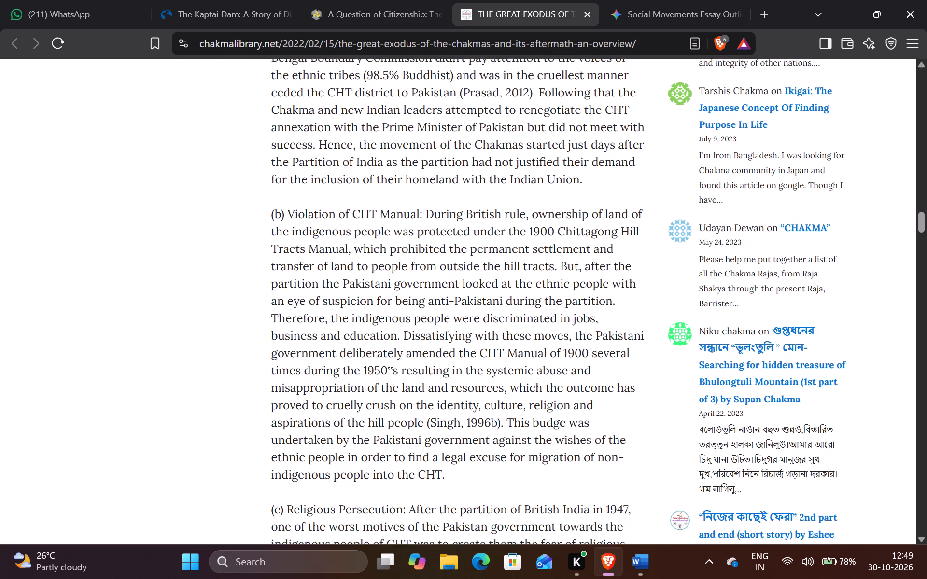
scroll(535, 314, "down", 1)
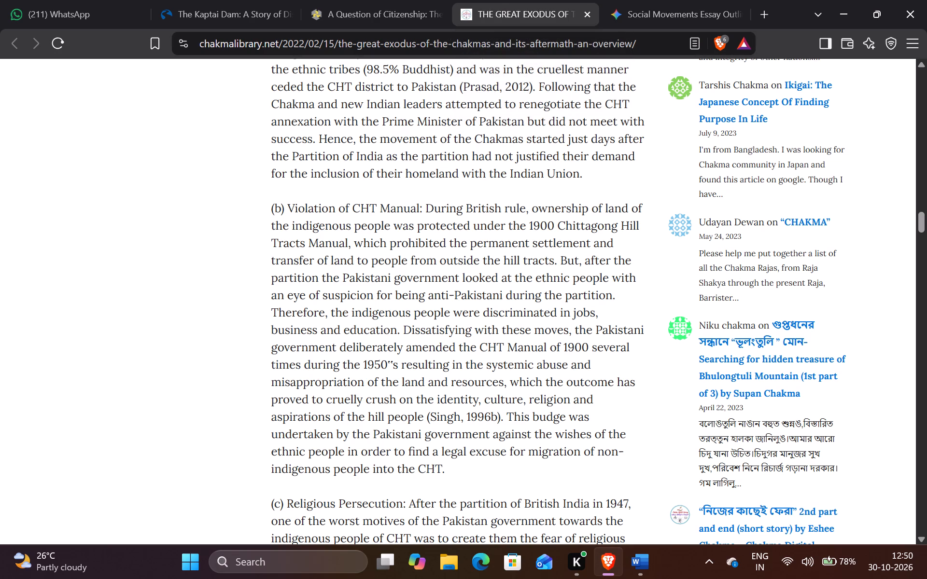
Switch to the Word essay and review it from the introduction through the broader social context and Kaptai Dam sections.
left_click(601, 566)
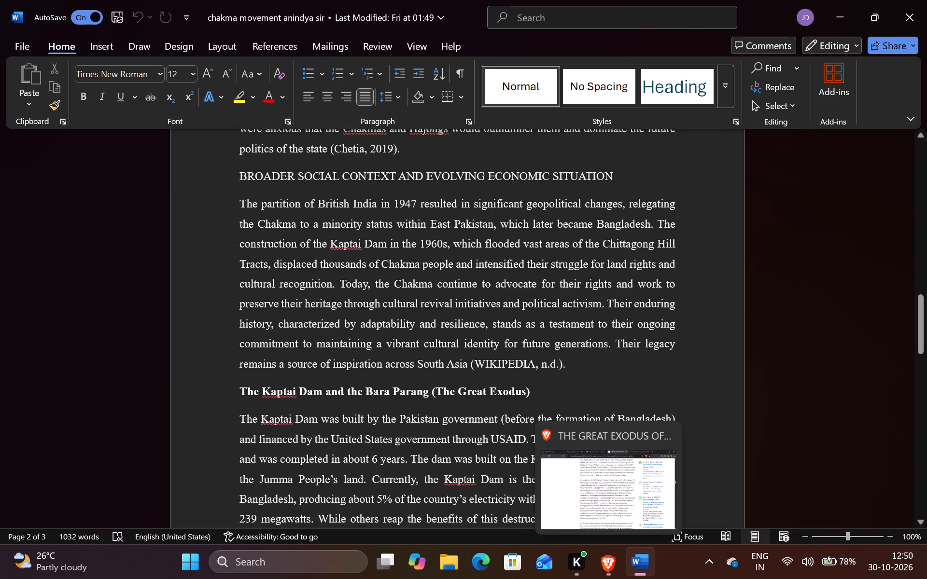
scroll(434, 351, "up", 3)
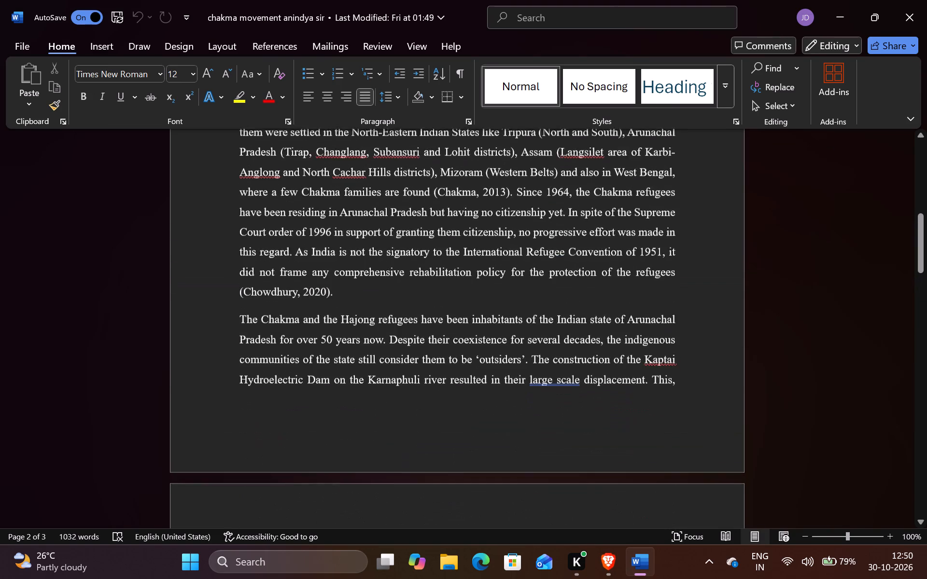
scroll(434, 351, "up", 3)
scroll(434, 351, "down", 1)
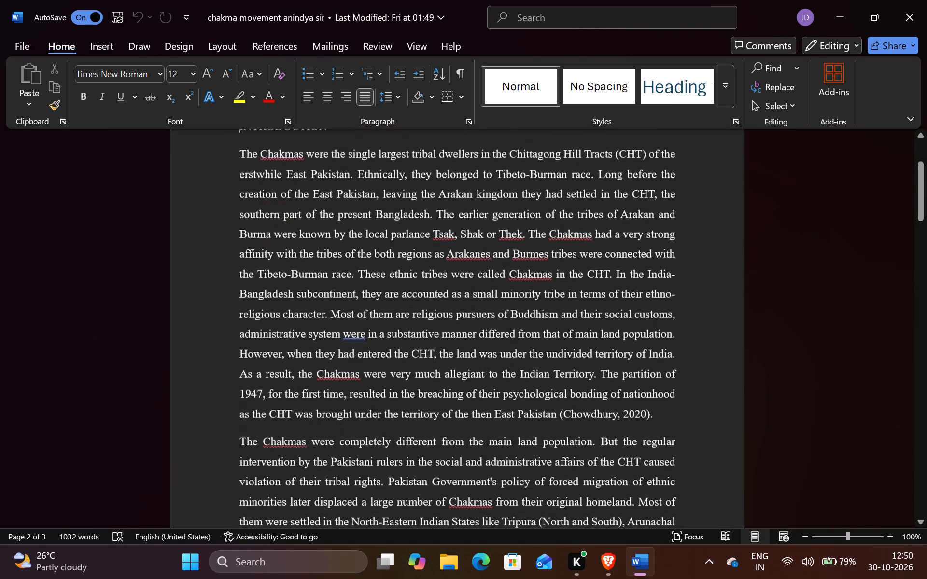
scroll(434, 351, "down", 3)
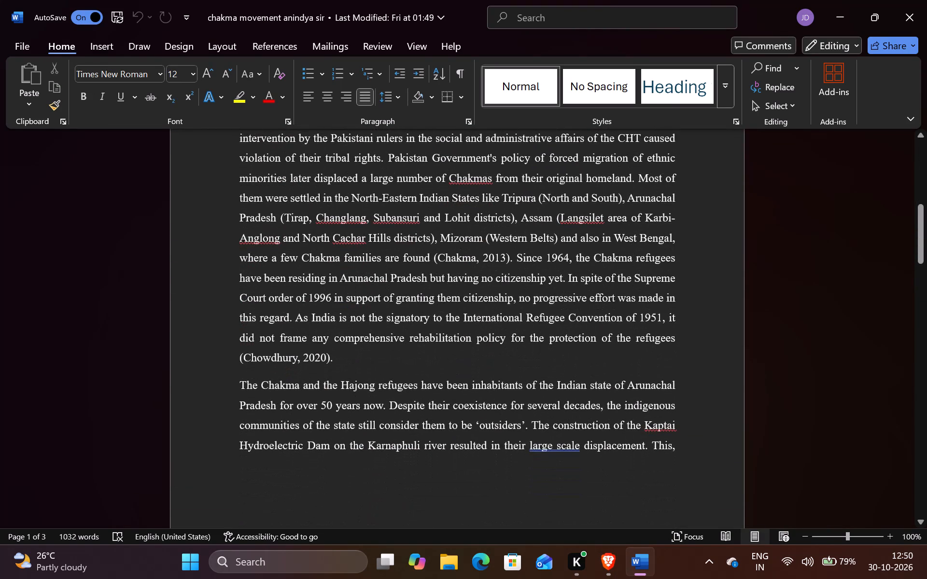
scroll(434, 351, "down", 1)
scroll(580, 318, "down", 3)
scroll(580, 318, "up", 1)
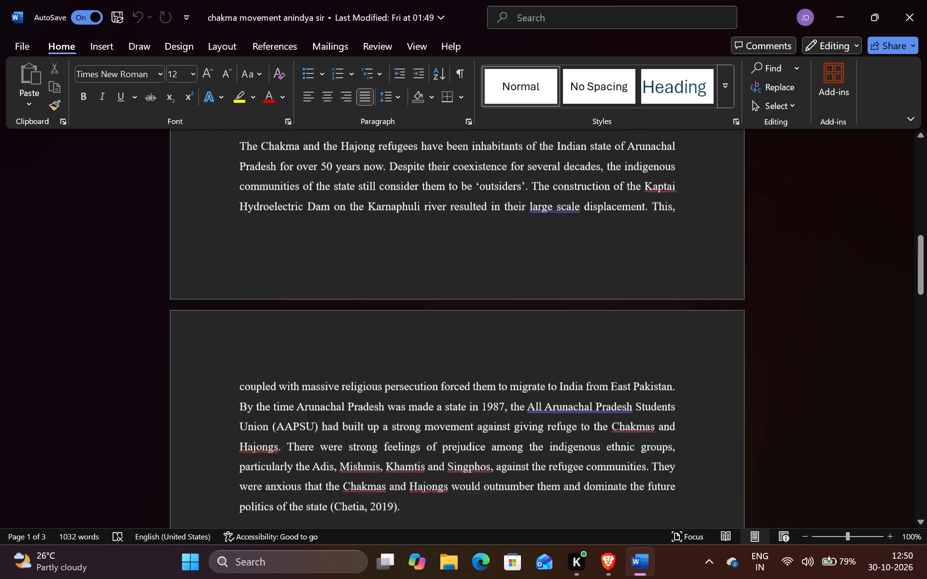
scroll(580, 318, "up", 2)
scroll(580, 318, "down", 1)
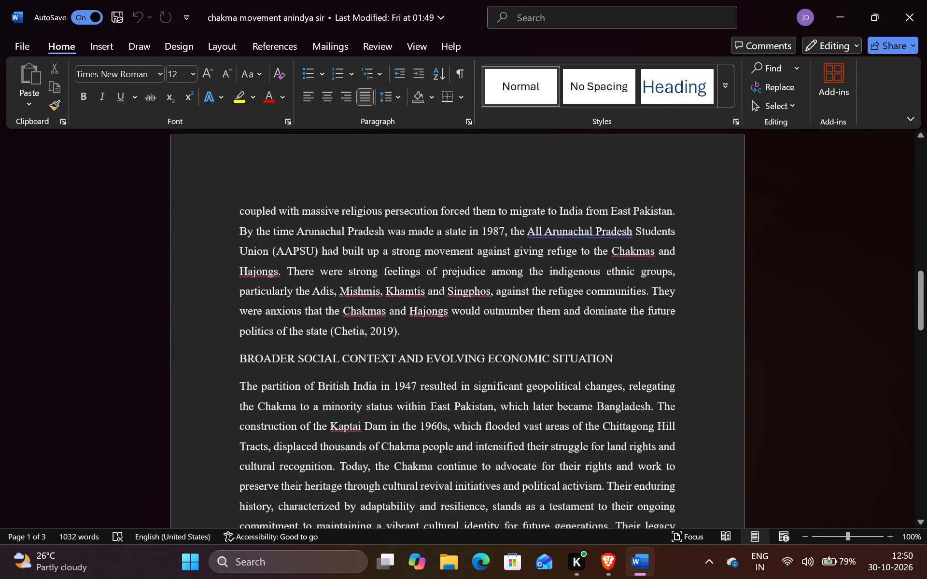
scroll(580, 318, "down", 2)
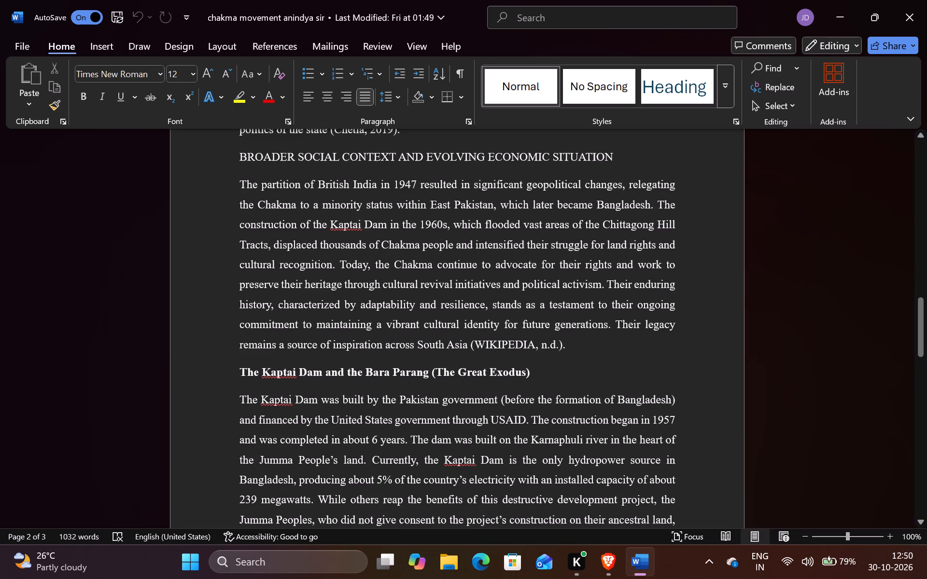
scroll(257, 393, "down", 3)
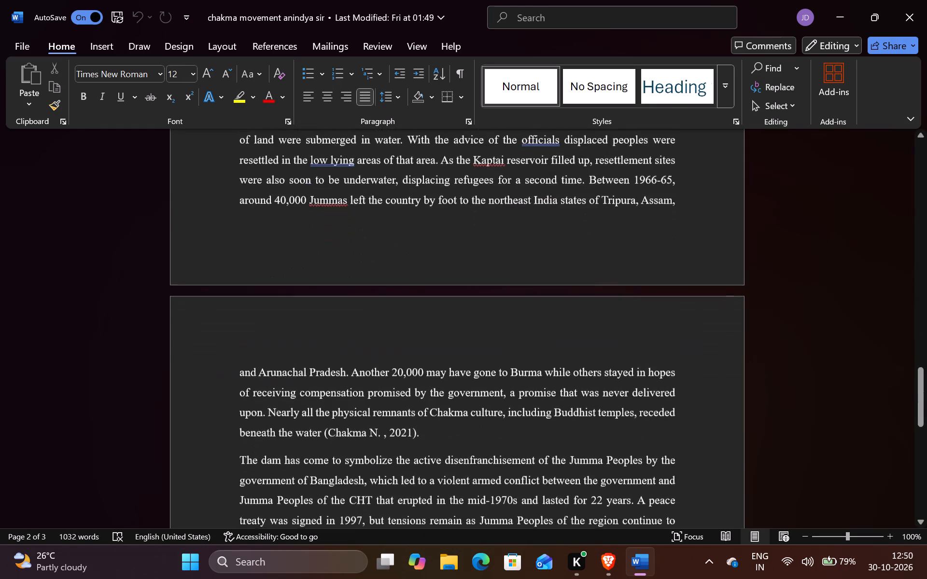
Insert an empty paragraph after the social context paragraph ending with the WIKIPEDIA citation, above the Kaptai Dam heading.
scroll(257, 393, "up", 2)
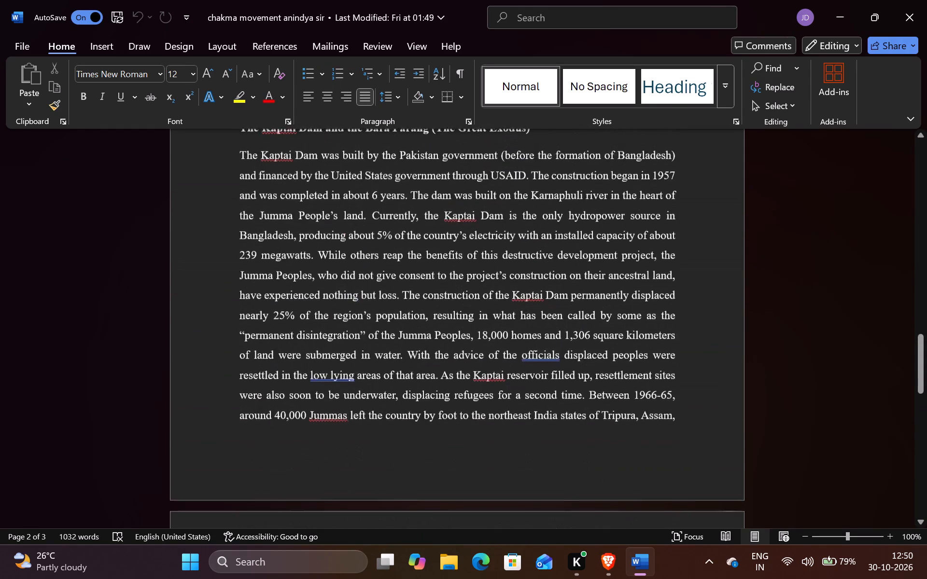
scroll(257, 393, "up", 1)
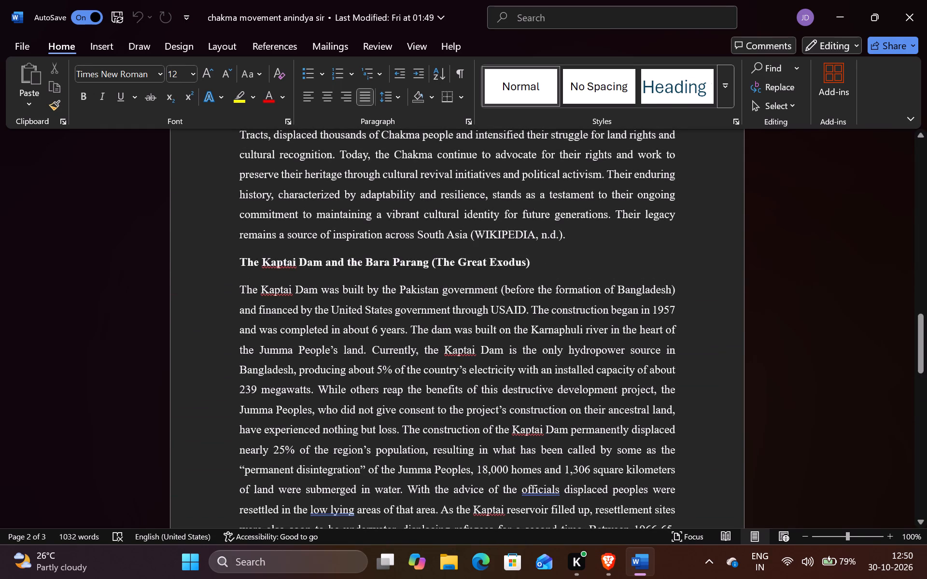
left_click(584, 234)
key("Return")
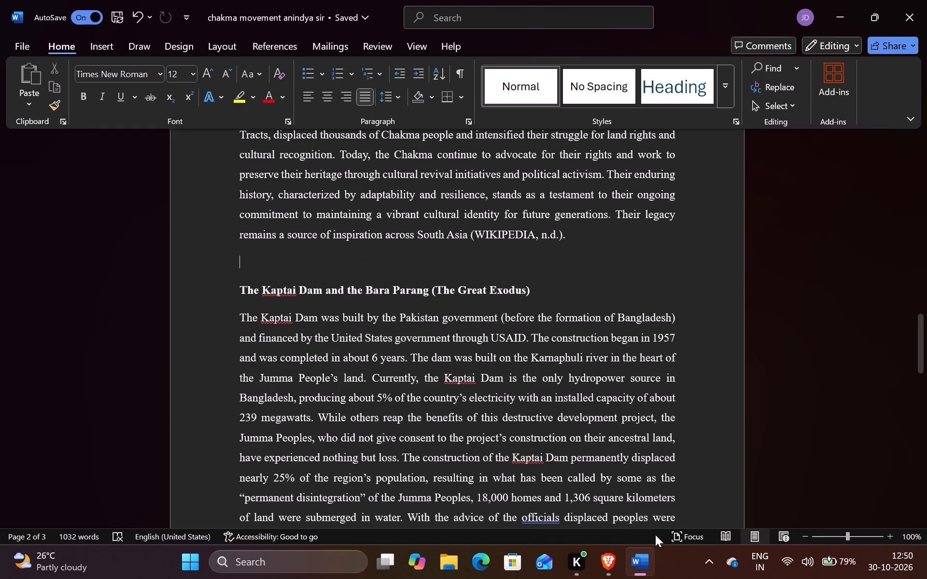
Return to the Great Exodus article in Brave and examine the passage on the violation of the CHT Manual.
left_click(620, 556)
scroll(468, 370, "down", 1)
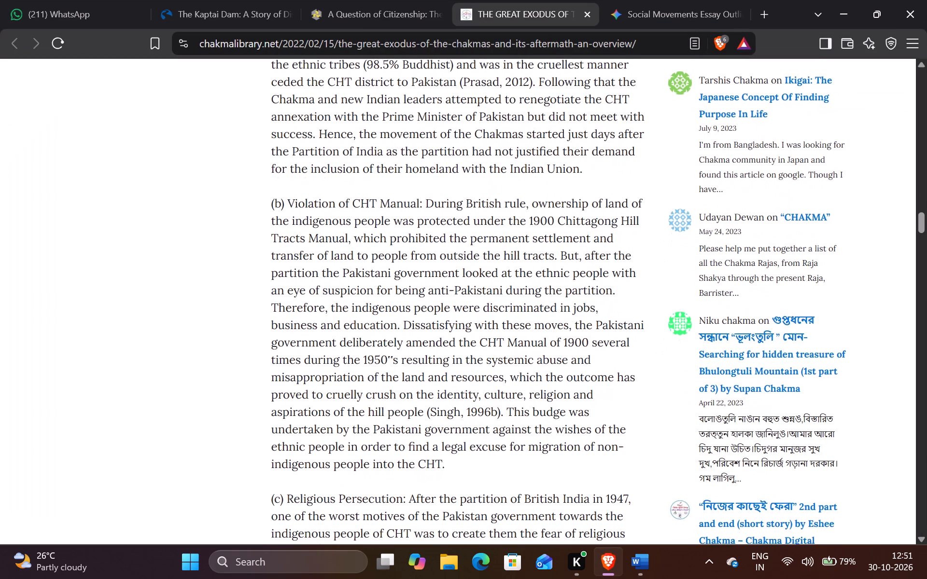
scroll(468, 370, "down", 1)
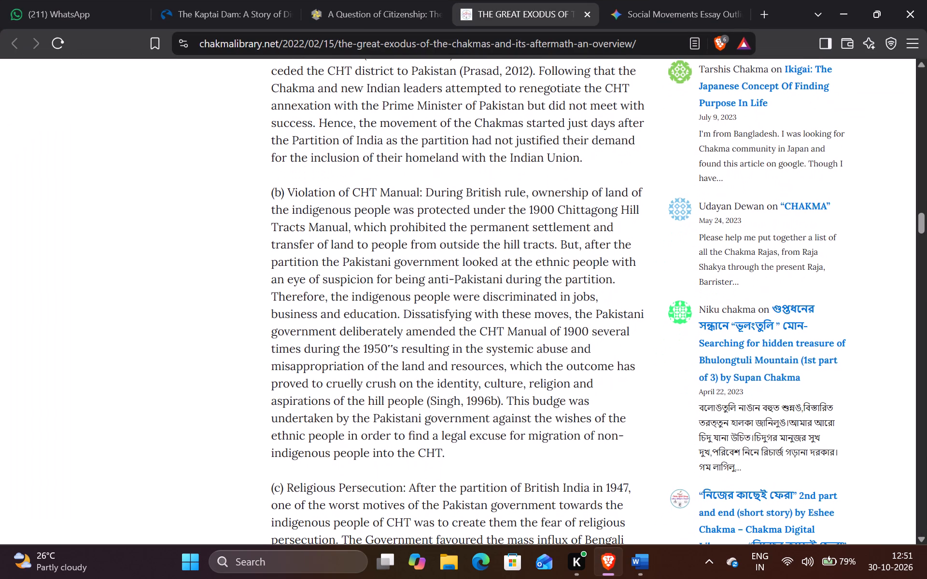
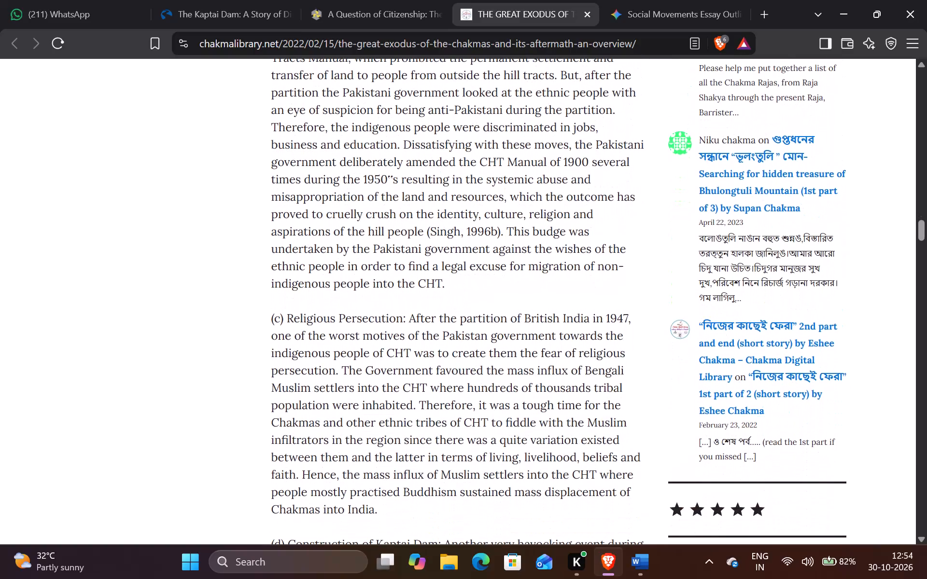
Read the Great Exodus article from the religious persecution and Kaptai Dam causes through the Indira-Mujib Agreement and the politics of identity section.
scroll(468, 370, "down", 1)
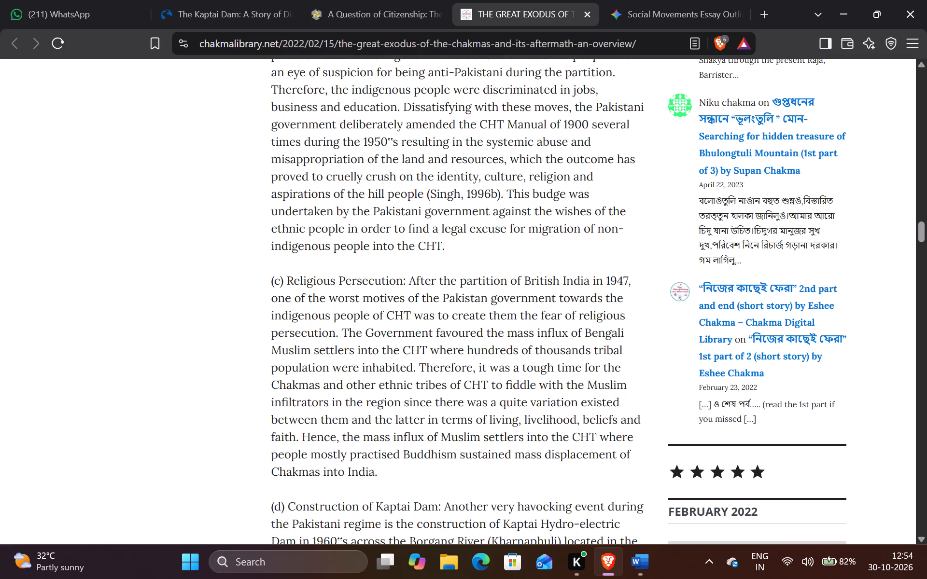
scroll(468, 370, "right", 1)
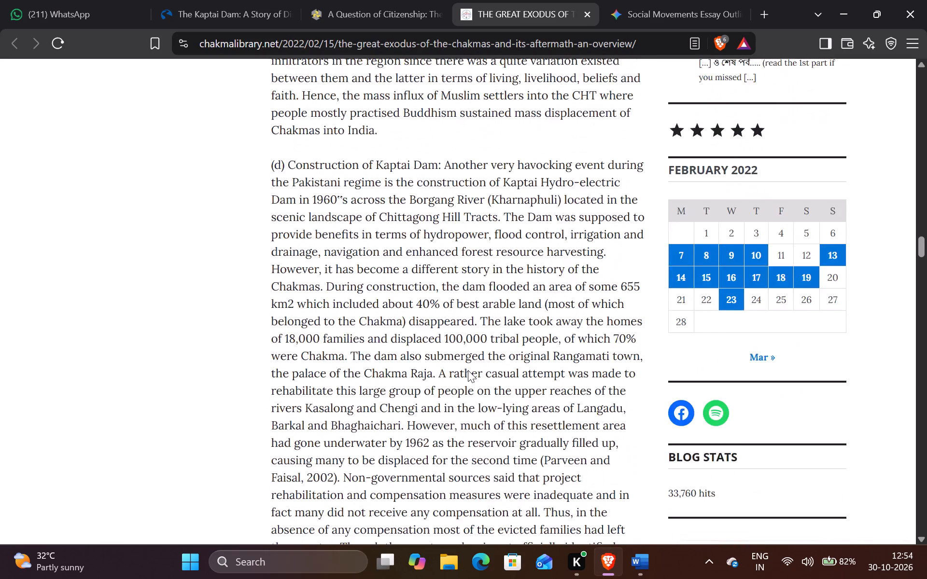
scroll(468, 370, "down", 5)
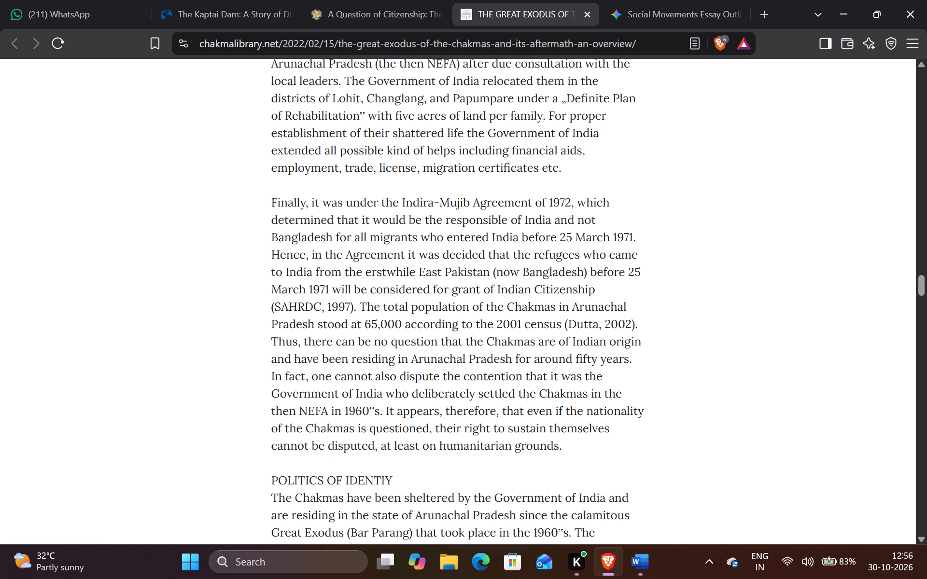
scroll(586, 436, "down", 1)
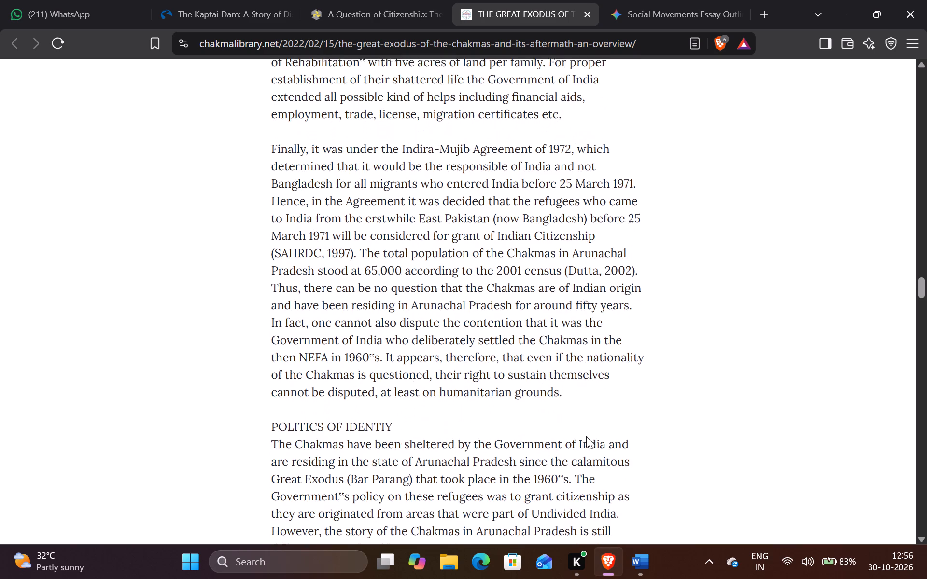
scroll(586, 436, "down", 4)
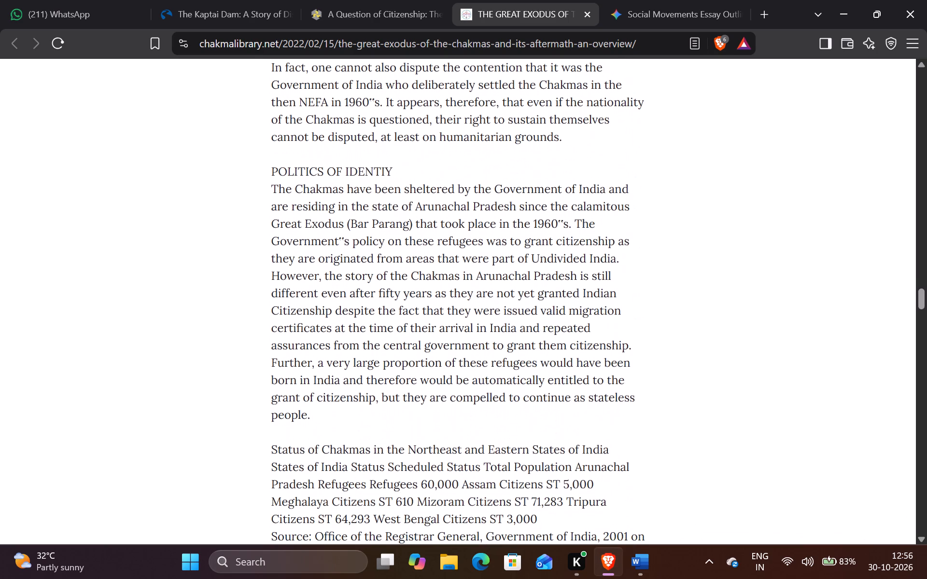
scroll(586, 436, "down", 5)
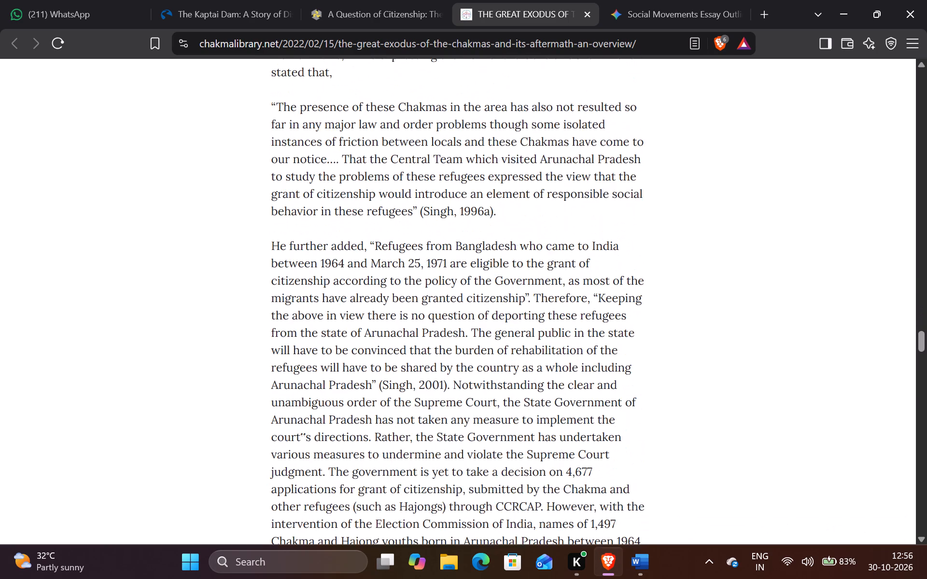
Skim the rest of the Great Exodus article to its conclusion and examine the socio-economic conditions section.
scroll(586, 436, "down", 7)
scroll(586, 436, "up", 1)
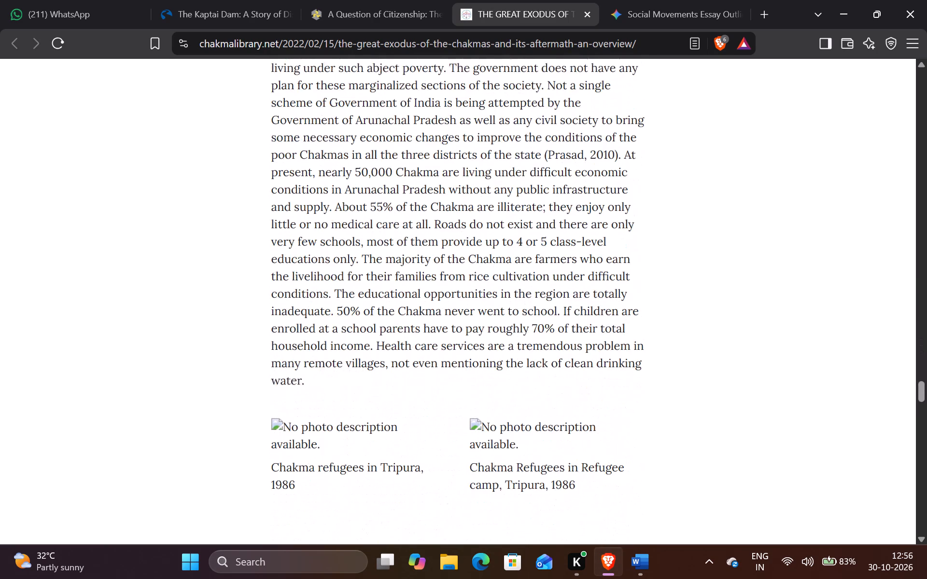
scroll(586, 436, "up", 3)
scroll(586, 436, "down", 1)
scroll(586, 436, "up", 1)
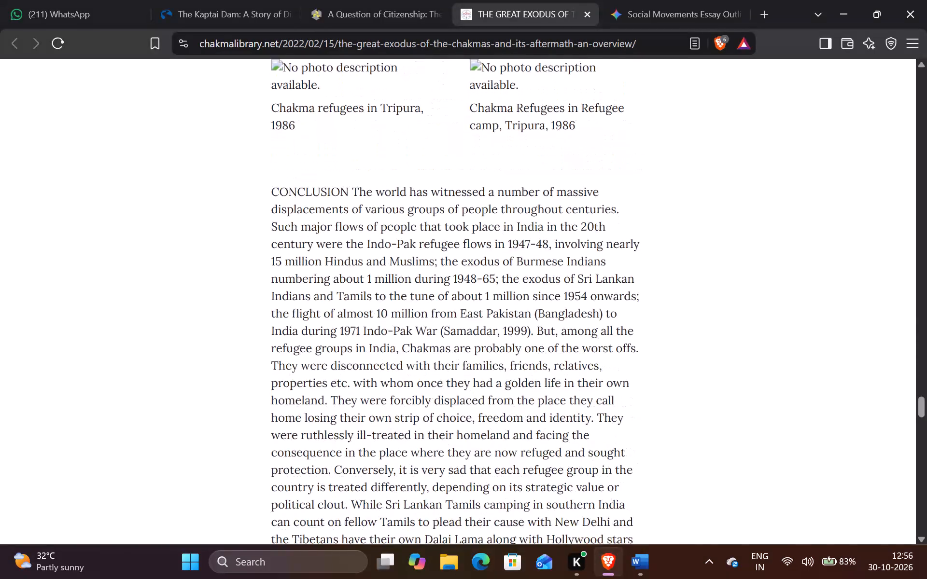
scroll(586, 436, "up", 1)
scroll(586, 436, "down", 4)
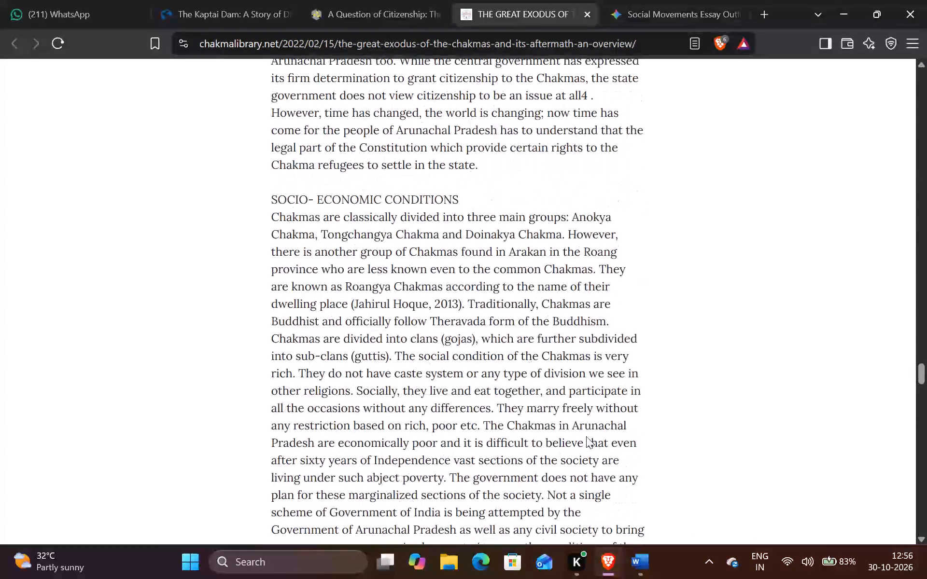
scroll(586, 436, "down", 2)
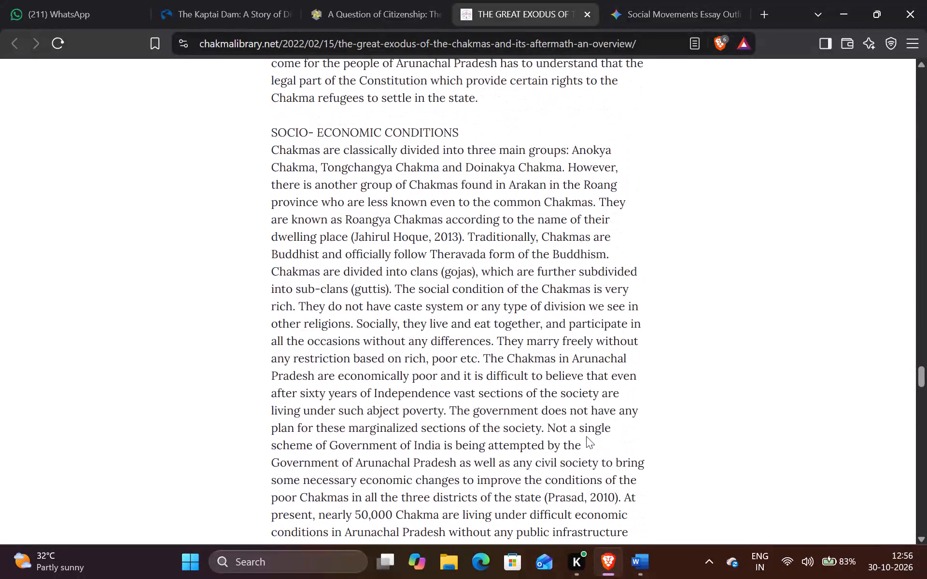
scroll(586, 436, "down", 2)
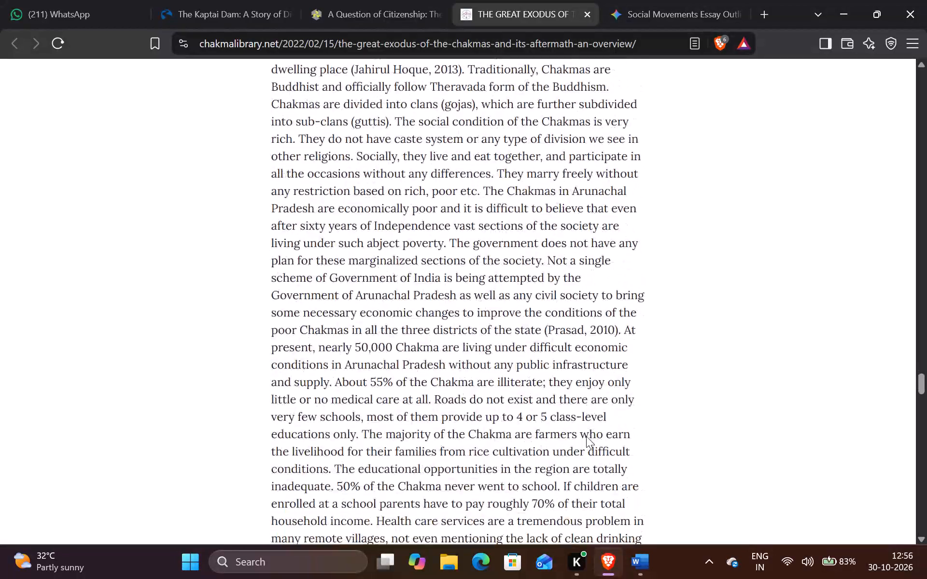
scroll(586, 436, "down", 2)
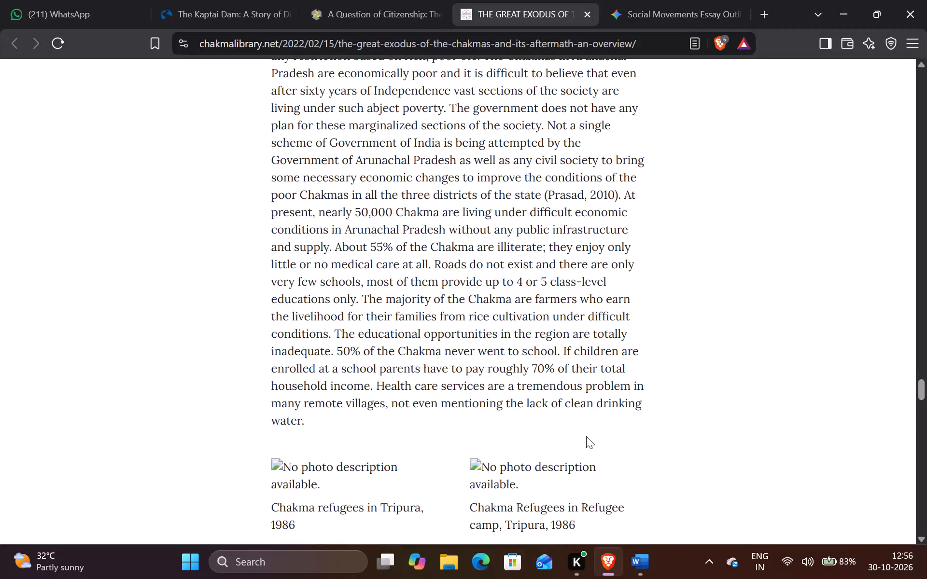
left_click(634, 572)
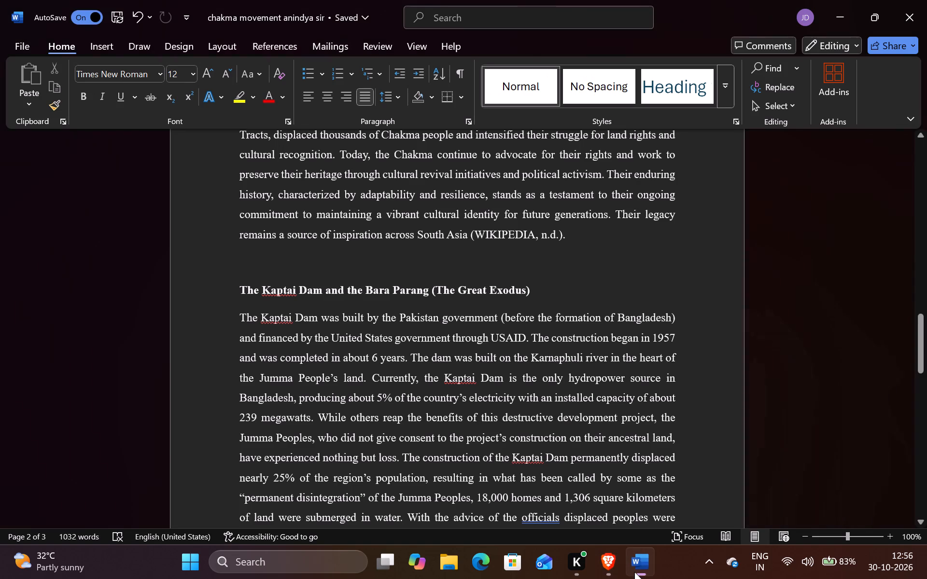
scroll(608, 394, "up", 2)
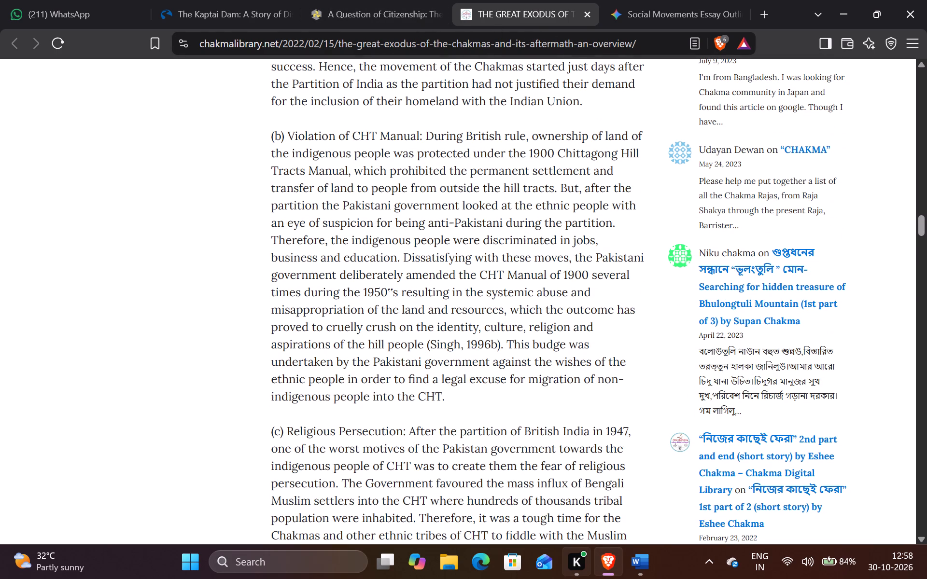
scroll(477, 130, "up", 7)
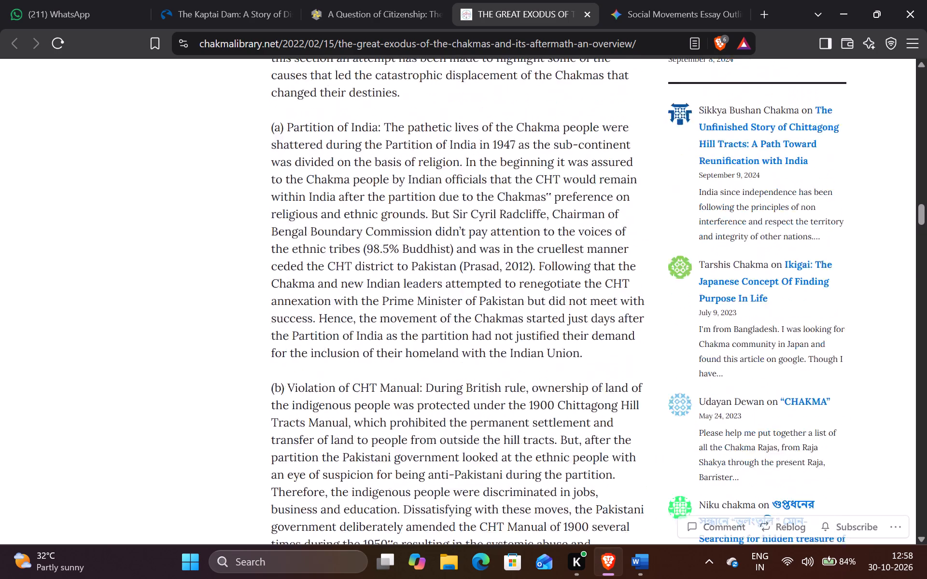
scroll(477, 130, "down", 1)
scroll(476, 182, "down", 2)
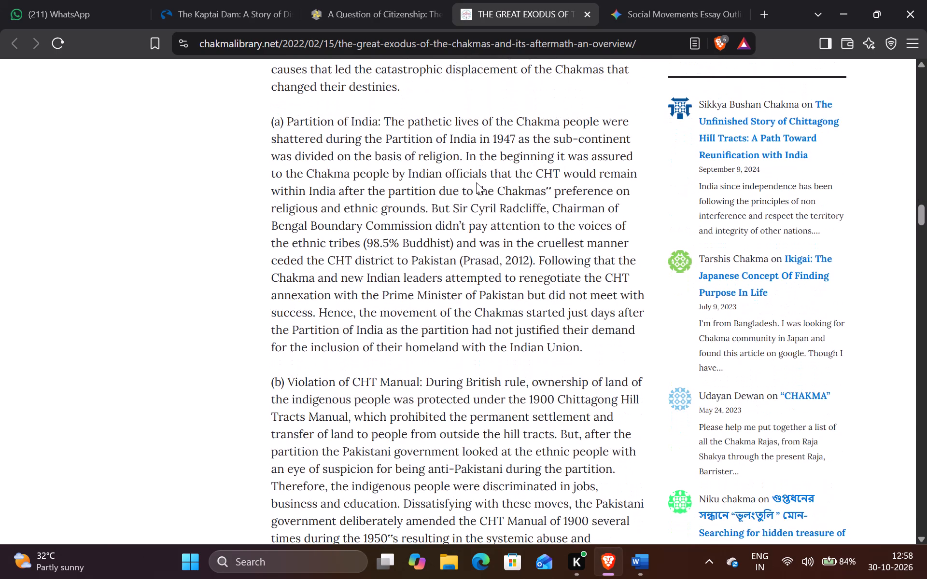
scroll(476, 182, "down", 4)
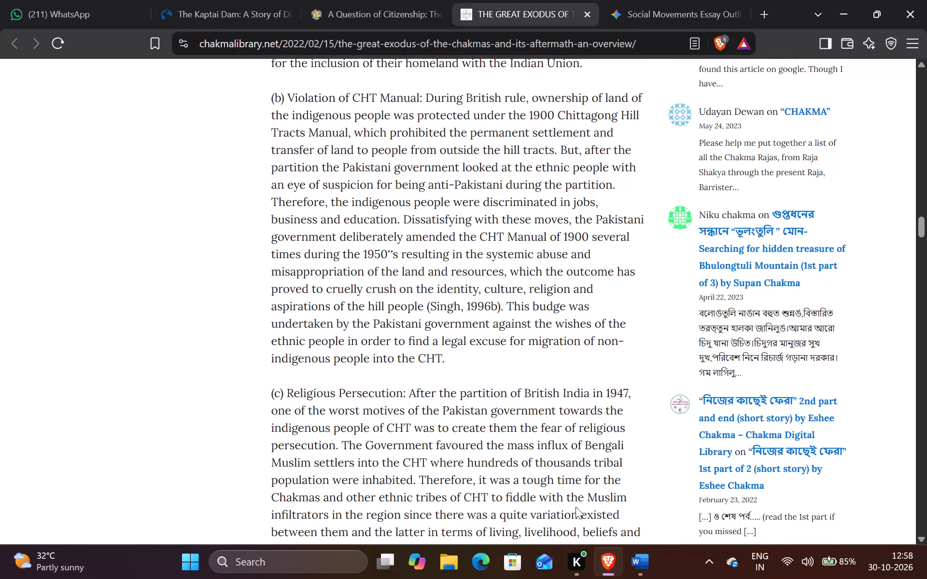
Switch to the Word essay and go to the blank line above the Kaptai Dam heading.
left_click(631, 560)
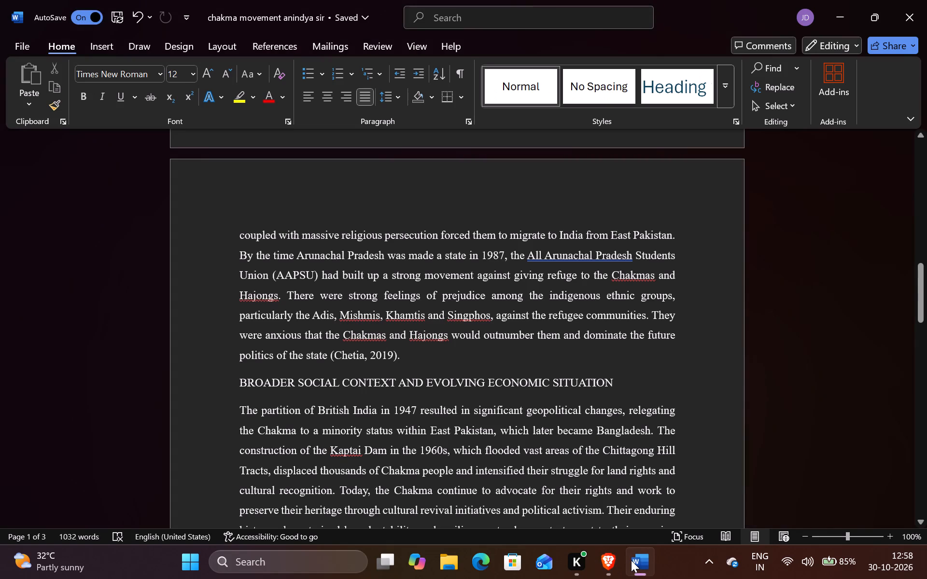
scroll(631, 560, "right", 1)
scroll(604, 455, "down", 2)
scroll(604, 455, "up", 1)
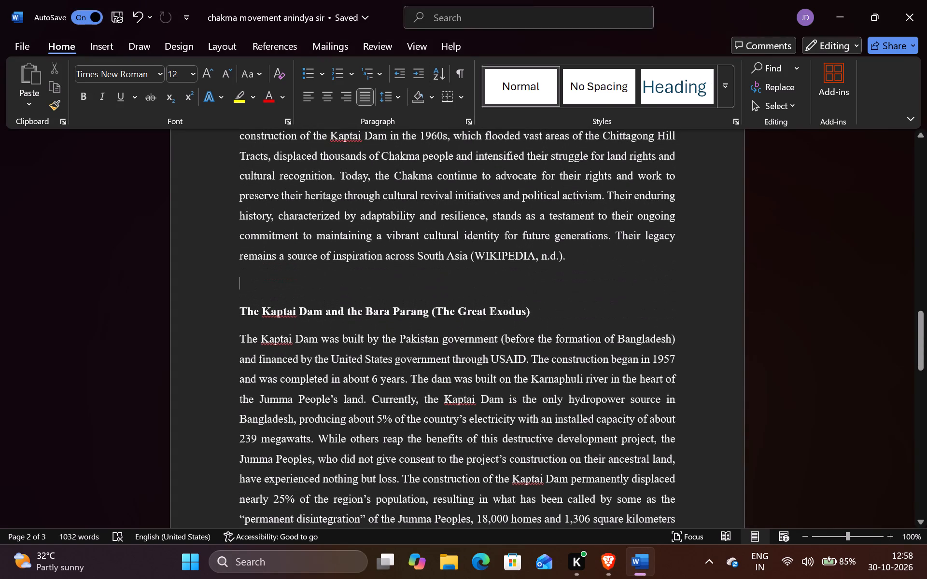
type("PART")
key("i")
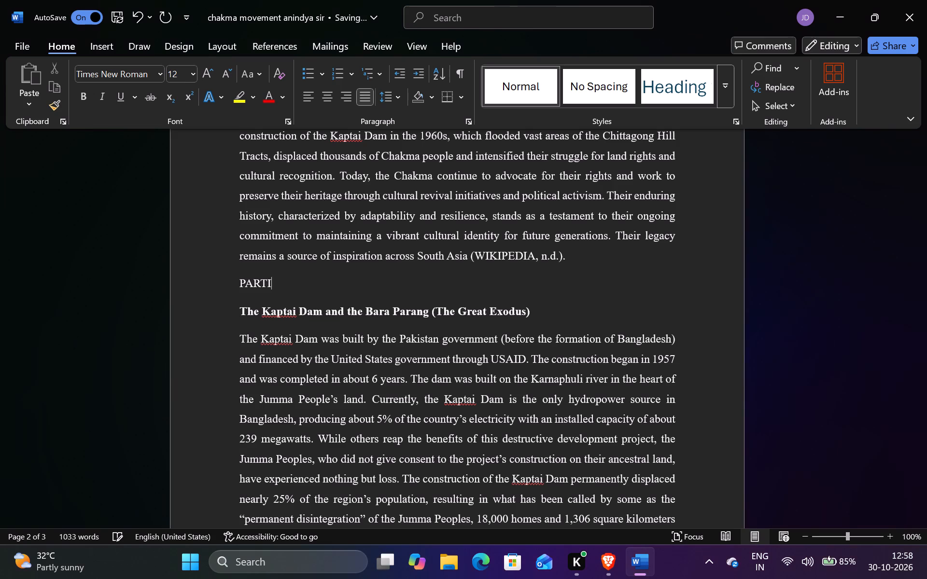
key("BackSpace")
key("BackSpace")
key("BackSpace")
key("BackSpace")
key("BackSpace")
Enter the subheading "Partition of India and Religious Persecution" on the blank line above the Kaptai Dam heading.
key("p")
type("ar")
type("ti")
key("t")
type("io")
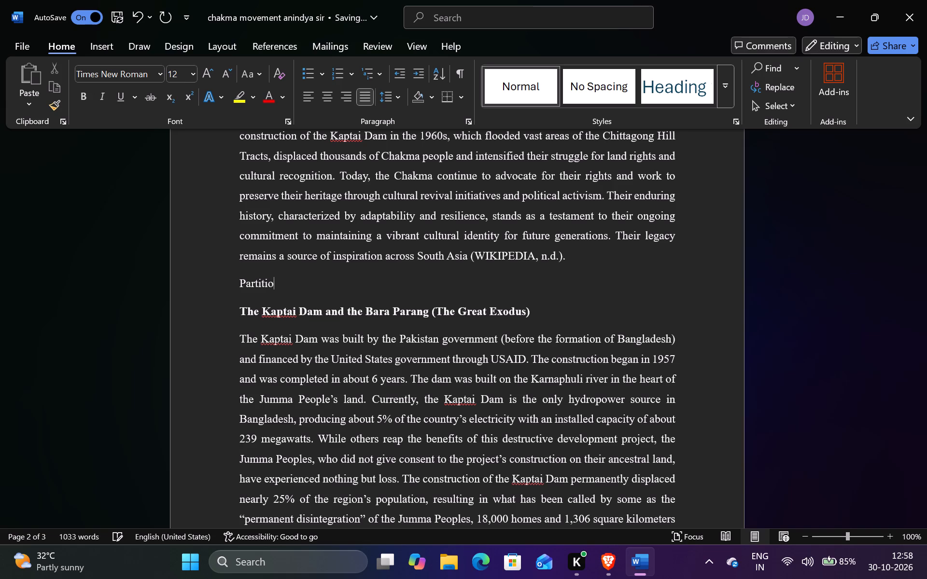
type("n")
key("space")
type("of")
key("space")
key("i")
type("ndia a")
type("nd")
key("space")
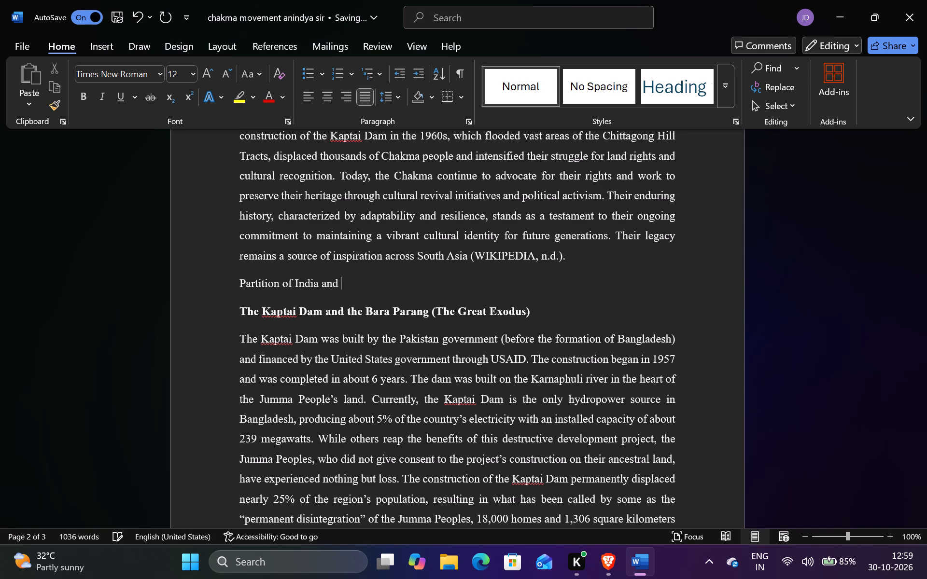
type("RE")
key("BackSpace")
type("el")
type("ig")
type("ious")
key("space")
key("p")
type("er")
key("BackSpace")
key("BackSpace")
key("BackSpace")
key("p")
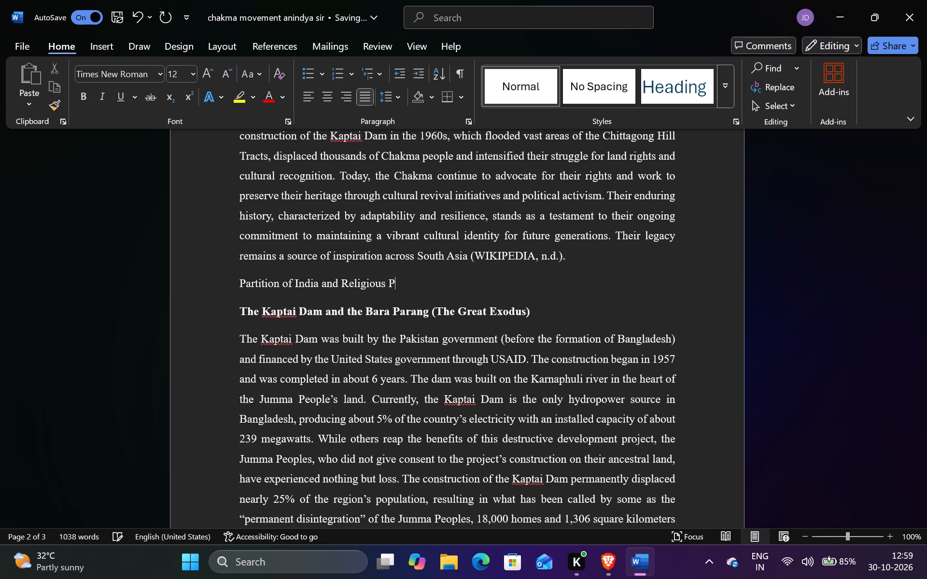
type("er")
type("se")
type("cut")
type("io")
key("n")
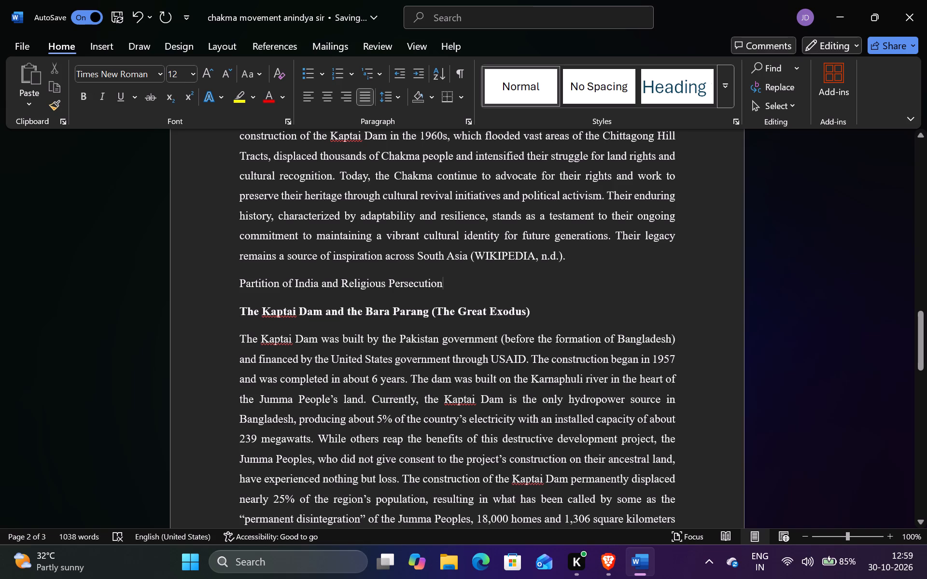
Make the "Partition of India and Religious Persecution" subheading bold.
left_click_drag(234, 283, 446, 288)
key("ctrl+b")
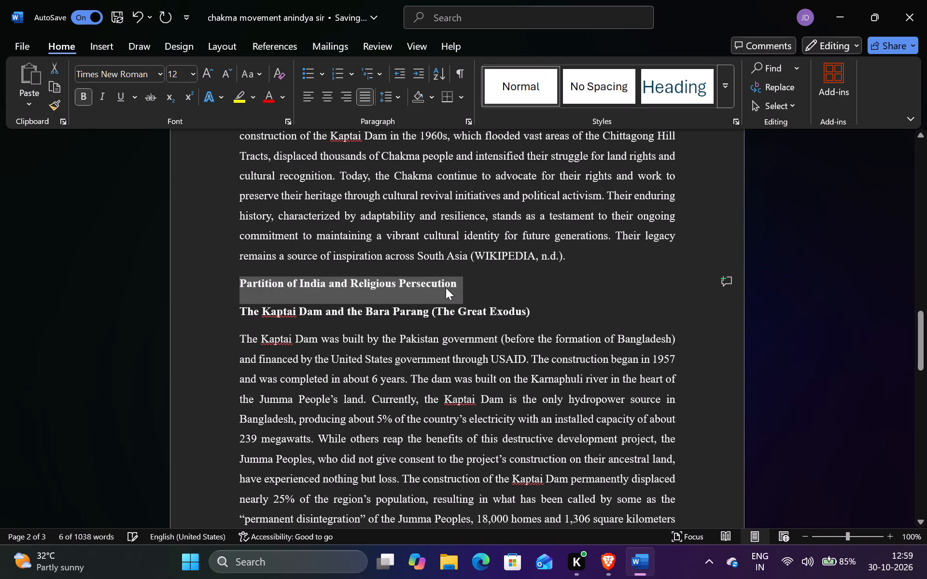
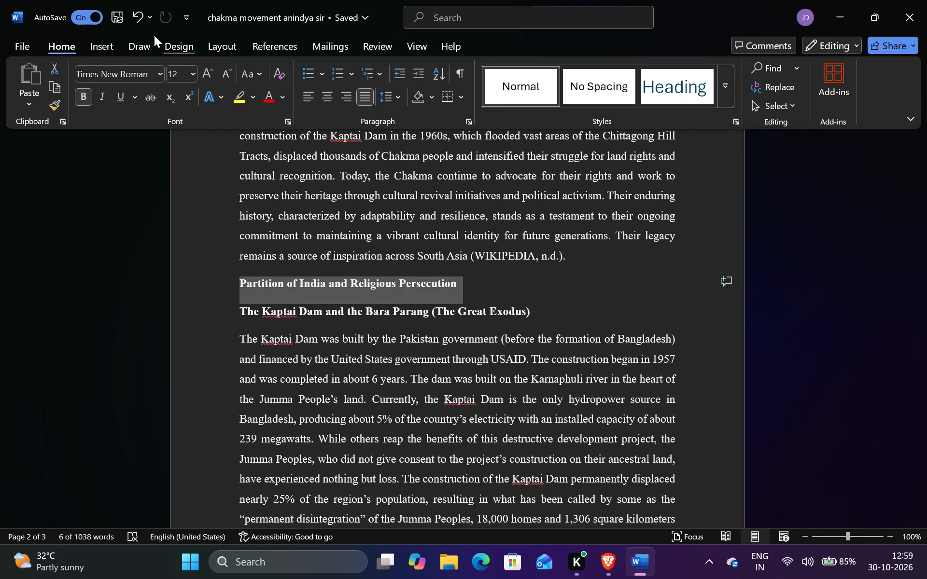
Undo the bold formatting on the "Partition of India and Religious Persecution" subheading and add a blank line below it.
left_click(139, 24)
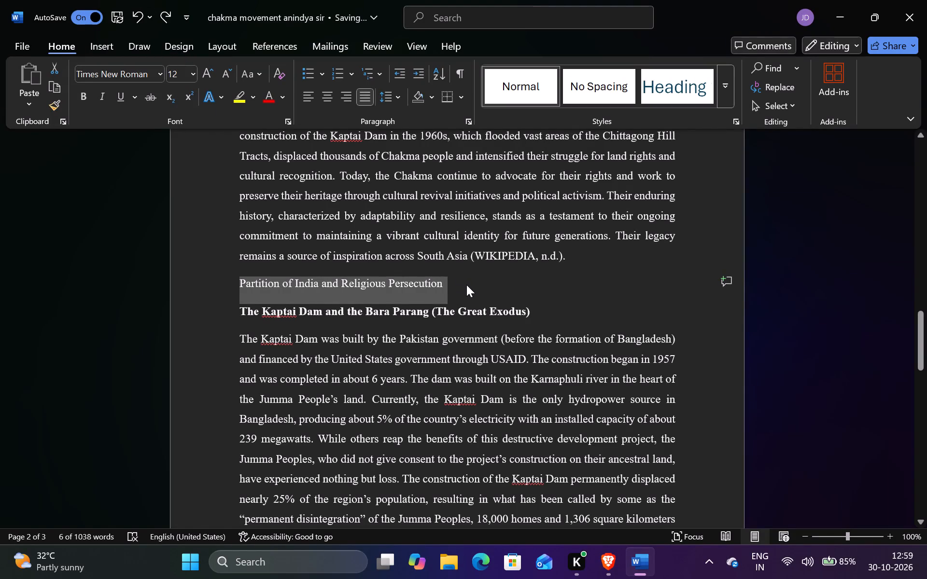
double_click(466, 285)
key("Return")
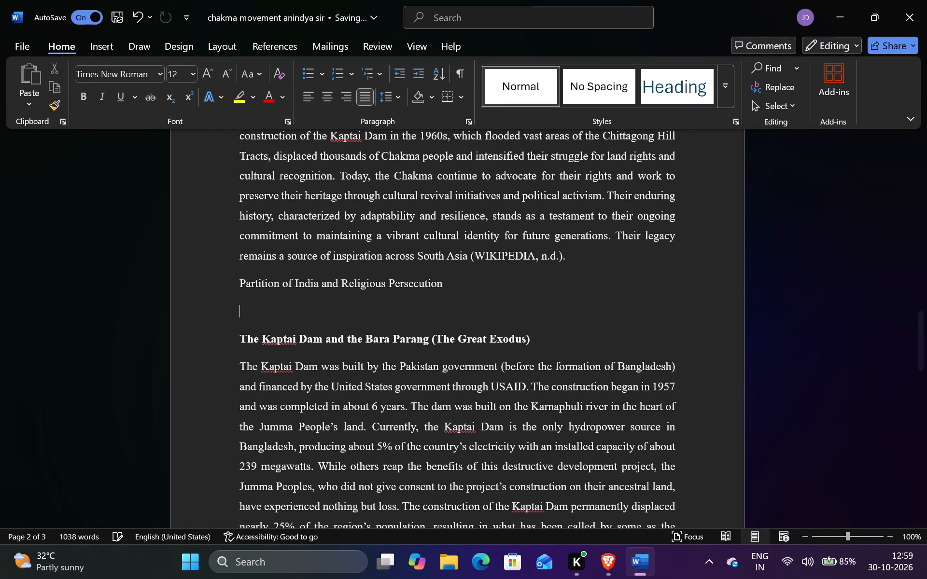
Make only the "Partition of India and Religious Persecution" subheading bold and return to the blank line below it.
left_click_drag(233, 277, 449, 286)
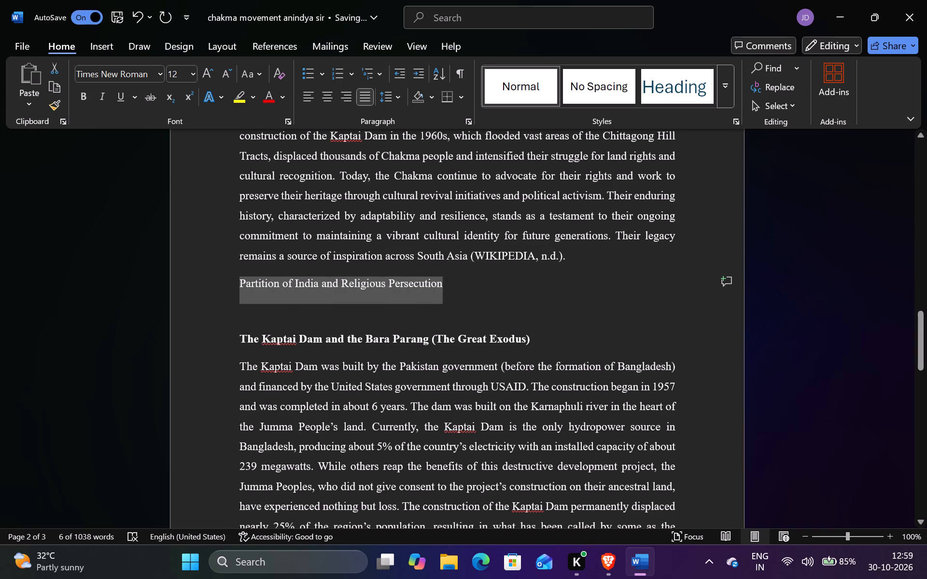
key("ctrl+b")
left_click(248, 316)
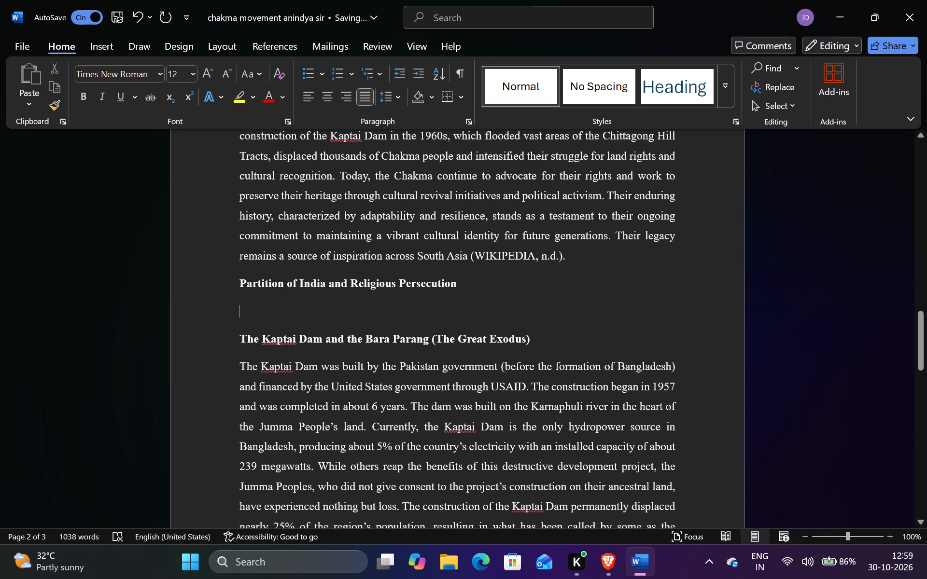
Switch to the Great Exodus article in the Brave browser and go back to the "(a) Partition of India" paragraph.
left_click(594, 556)
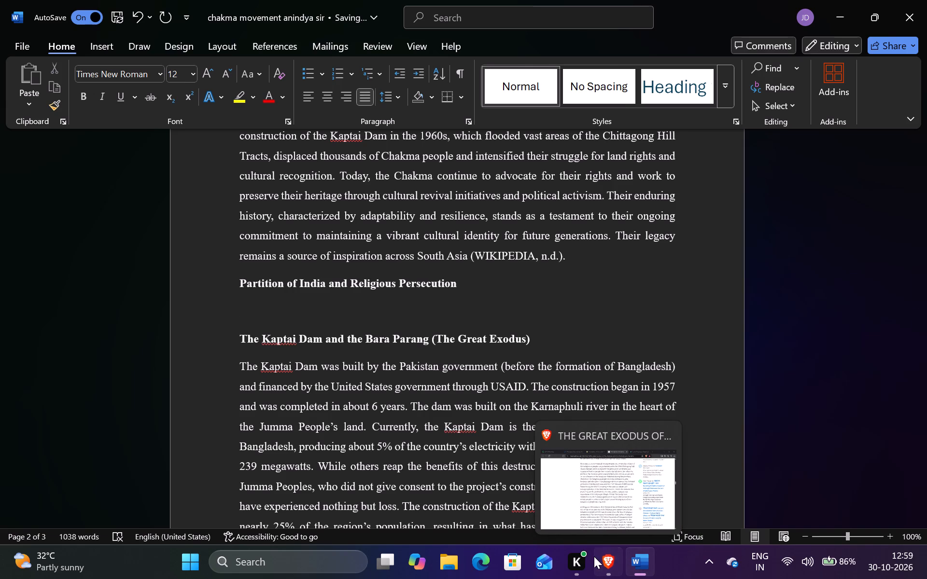
scroll(499, 371, "up", 2)
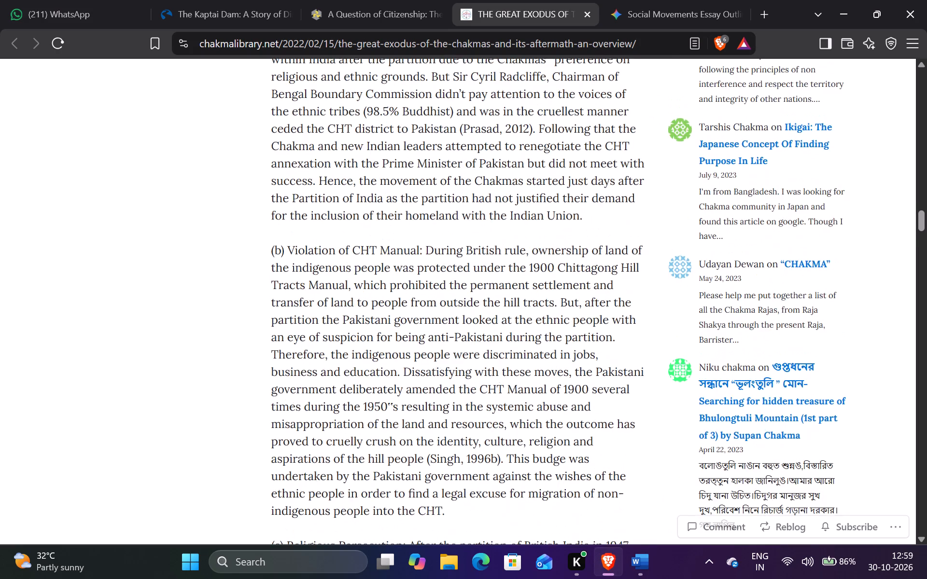
scroll(499, 371, "up", 1)
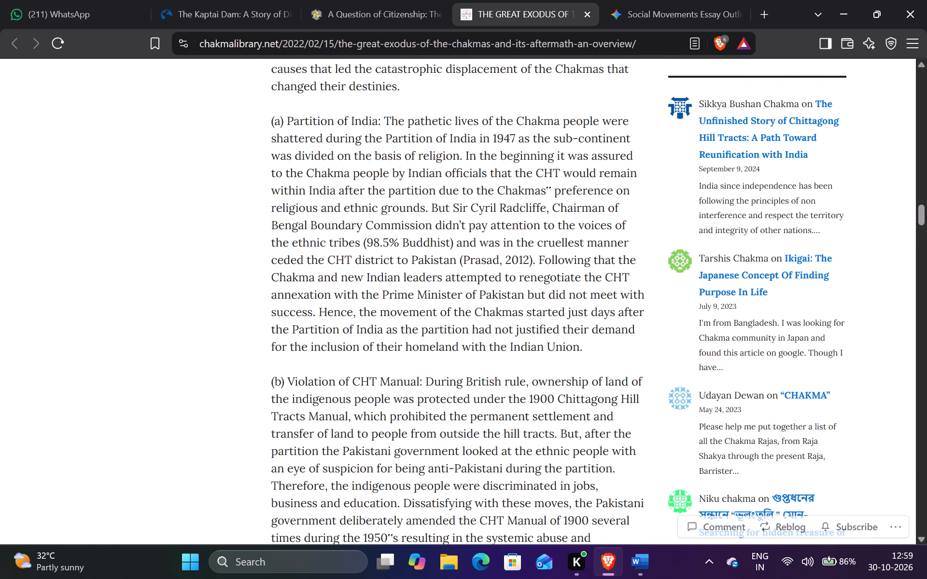
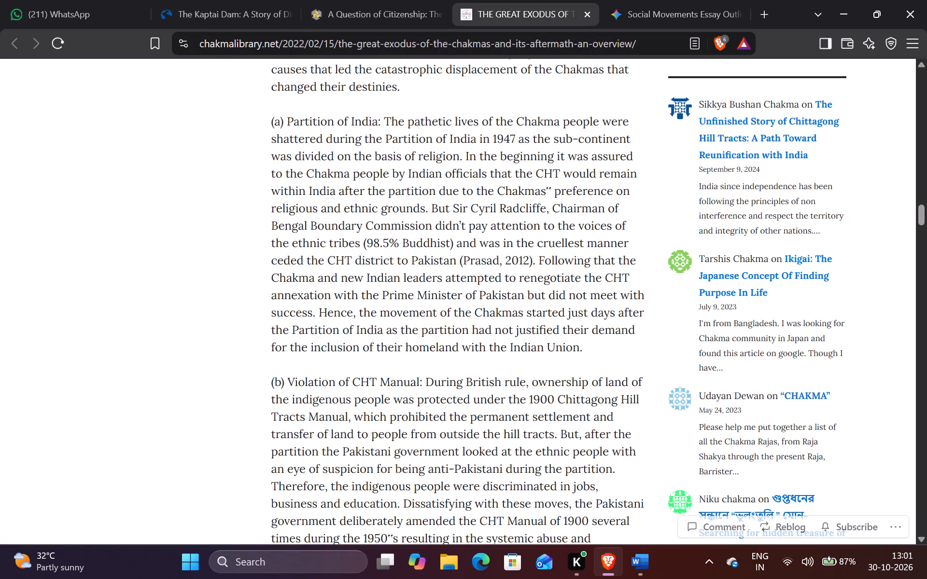
Copy the "(a) Partition of India" paragraph without its label and paste it as text only under the Partition subheading in Word.
left_click_drag(386, 116, 588, 262)
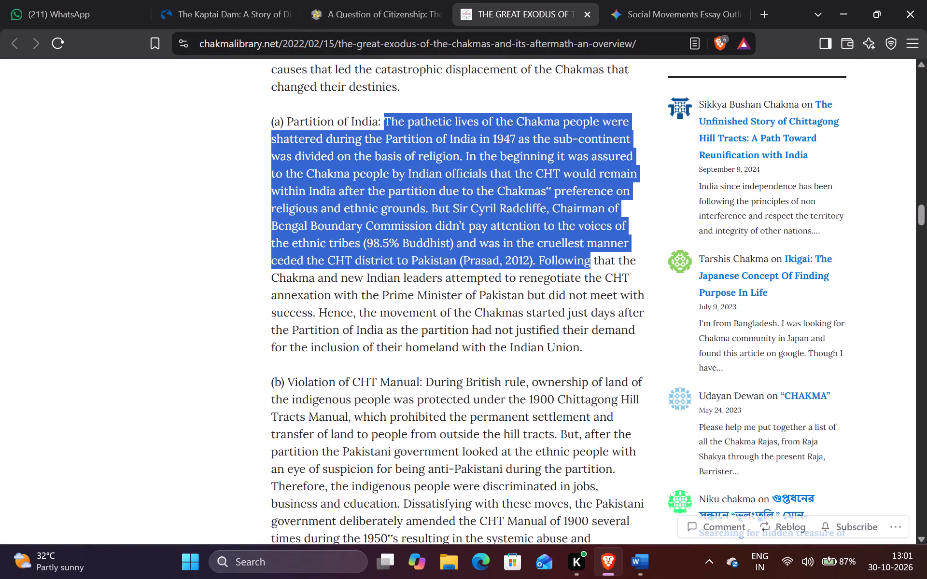
left_click_drag(588, 262, 595, 343)
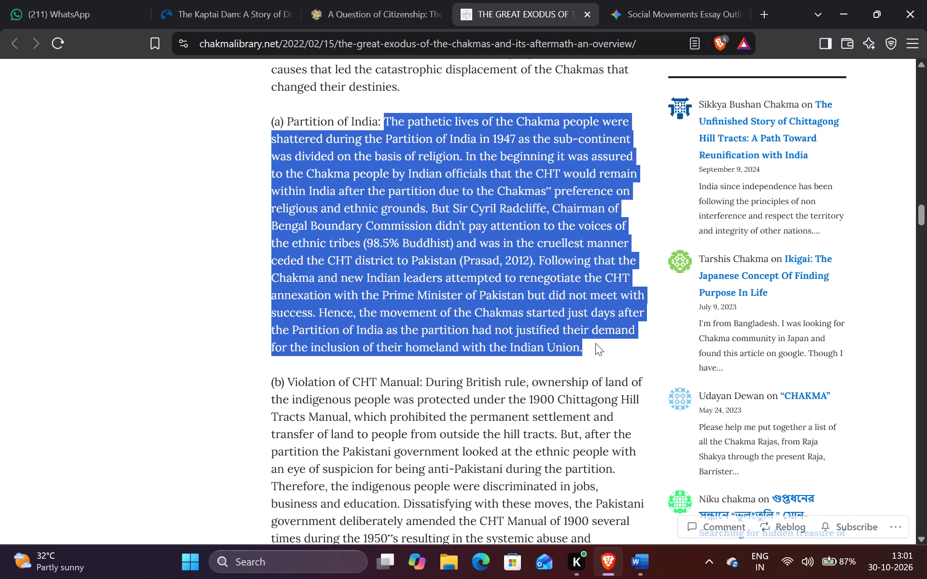
key("ctrl+c")
left_click(650, 566)
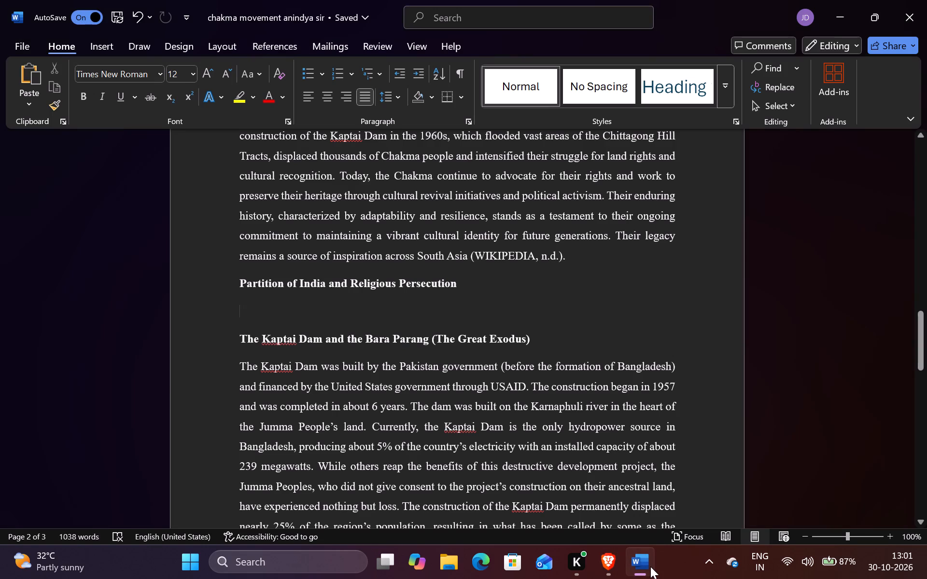
key("ctrl+v")
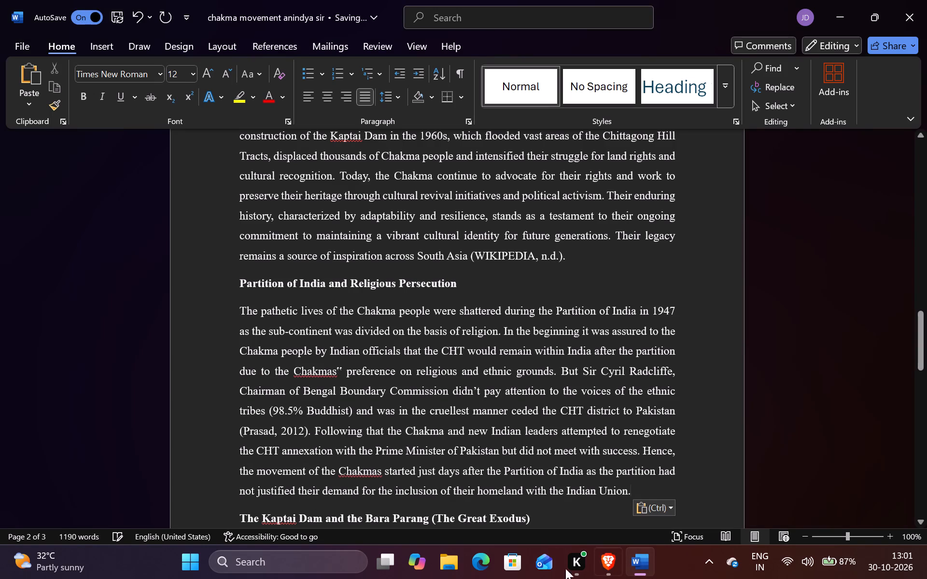
left_click(649, 502)
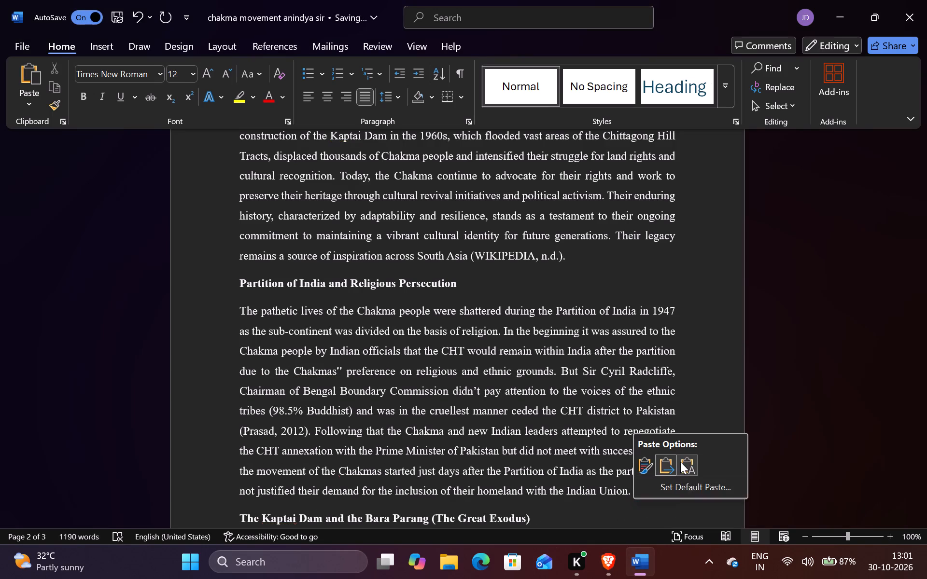
left_click(680, 462)
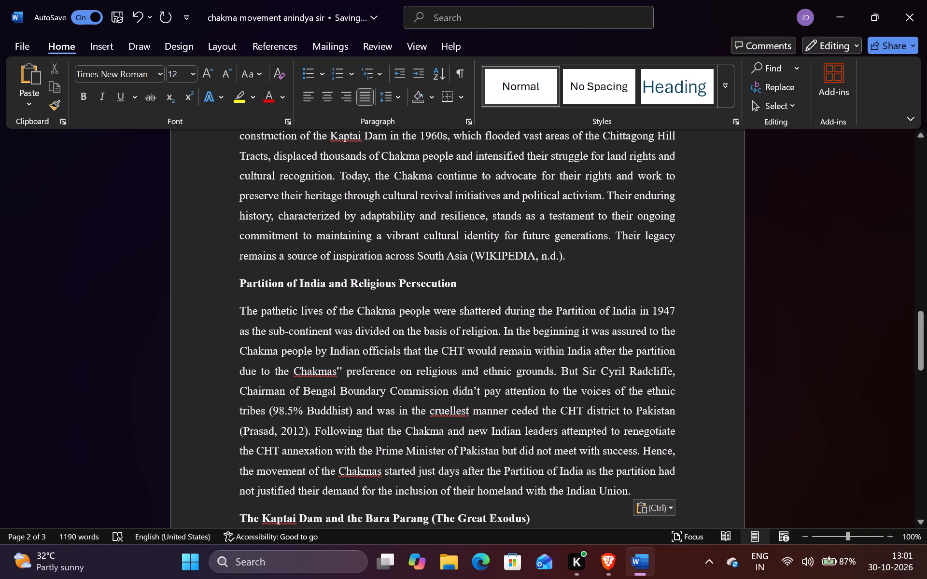
Review the essay from the introduction to the pasted paragraph under "Partition of India and Religious Persecution".
scroll(458, 389, "down", 2)
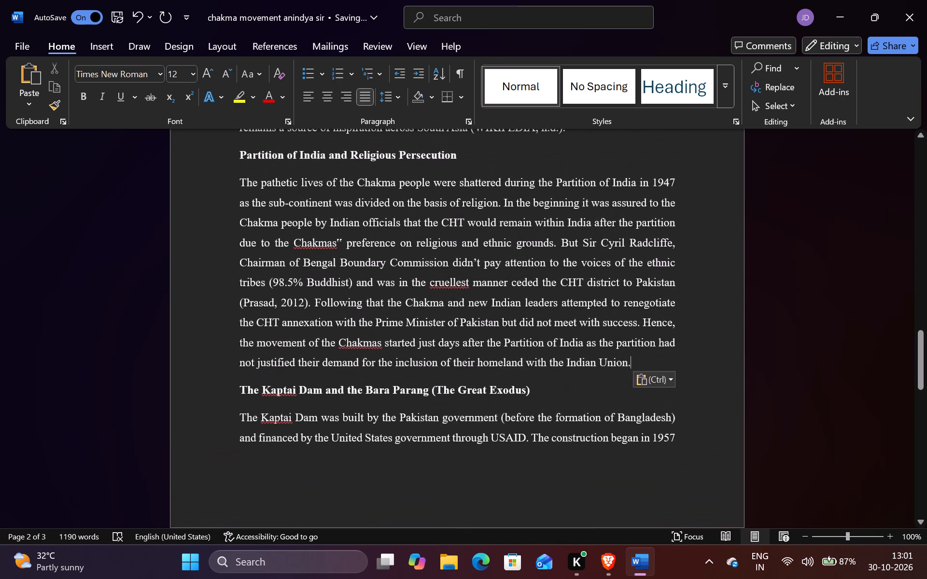
scroll(458, 389, "up", 1)
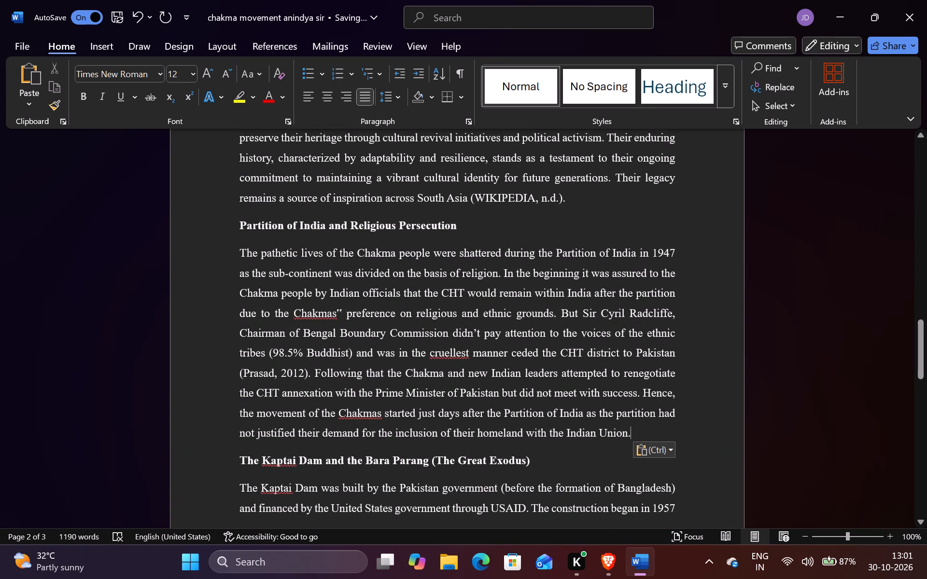
scroll(466, 323, "right", 1)
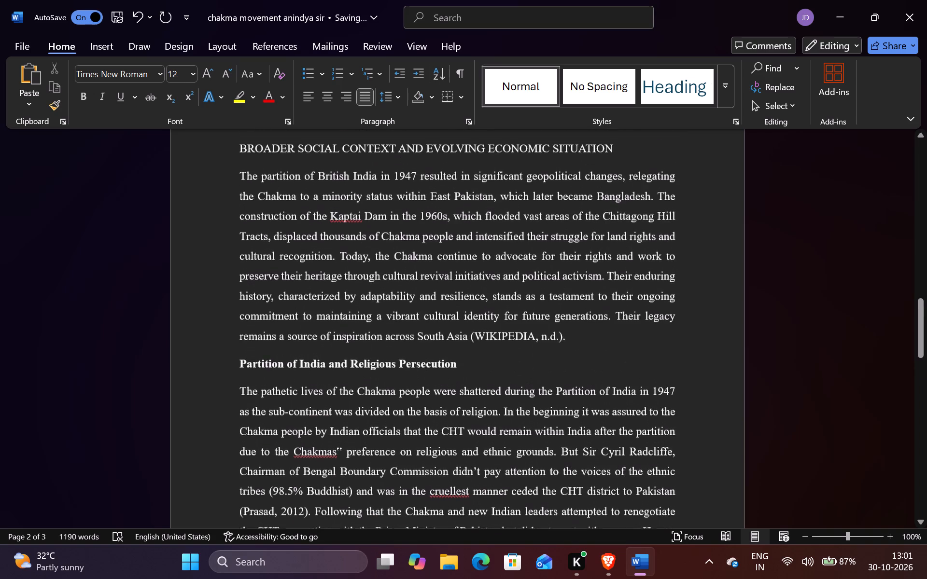
scroll(466, 323, "right", 1)
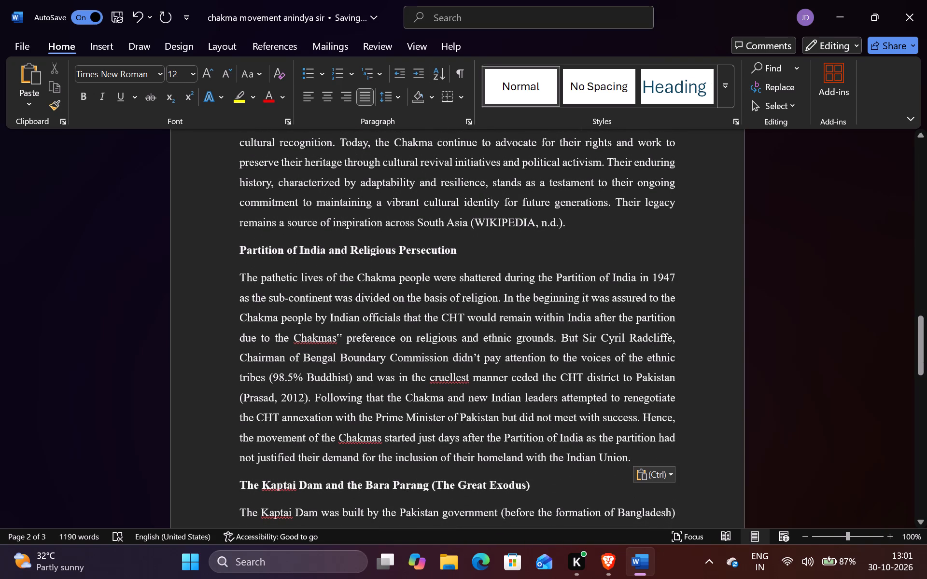
scroll(466, 323, "up", 1)
scroll(466, 323, "right", 1)
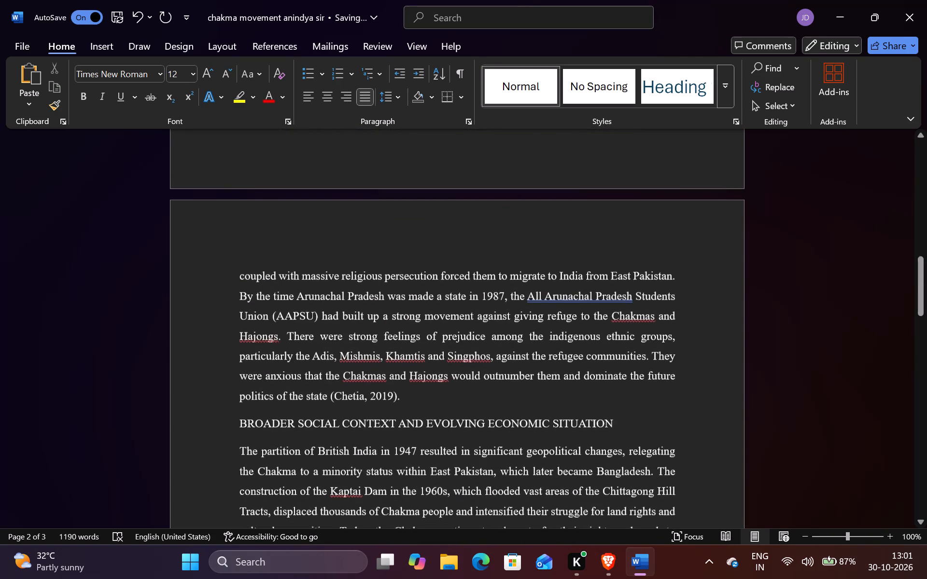
scroll(466, 323, "right", 2)
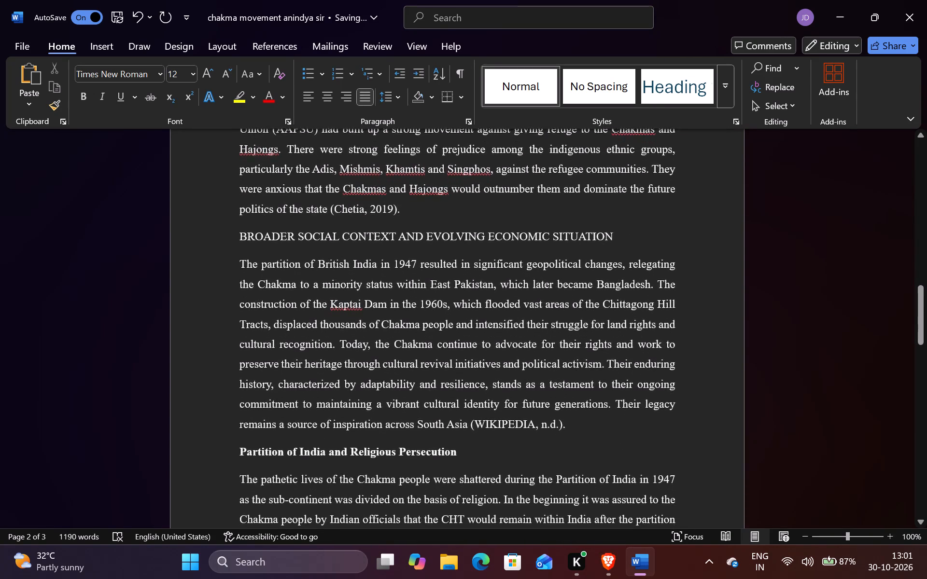
scroll(466, 323, "up", 5)
scroll(466, 323, "down", 1)
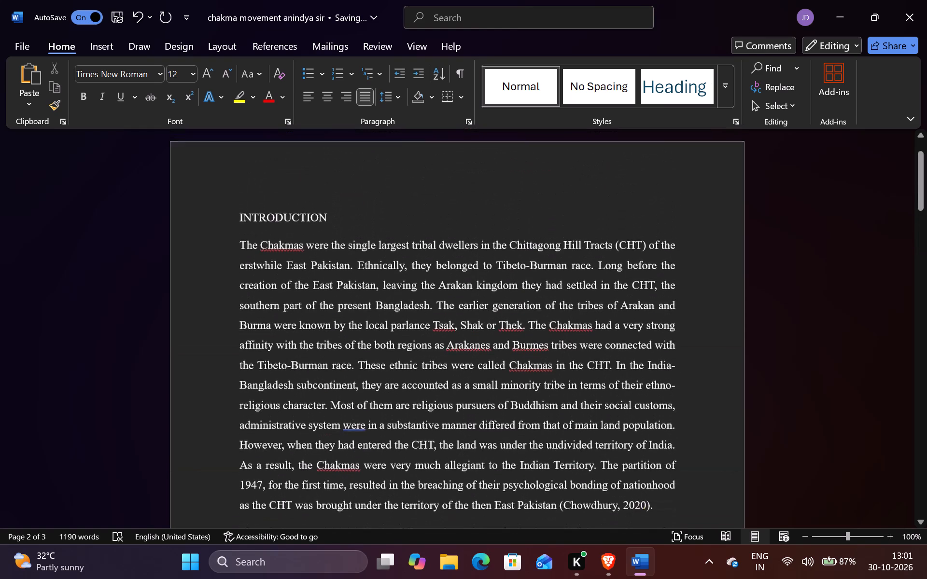
scroll(466, 323, "down", 1)
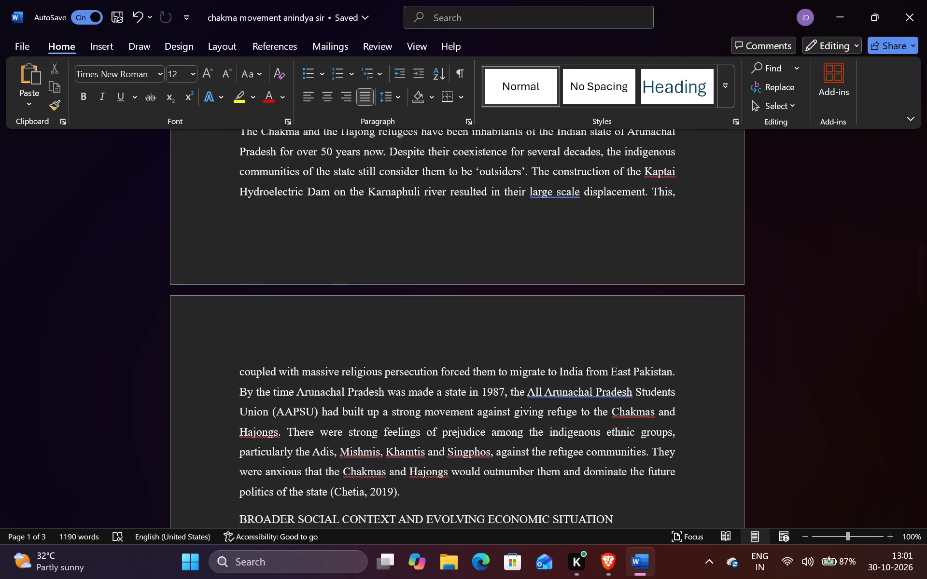
scroll(466, 323, "down", 2)
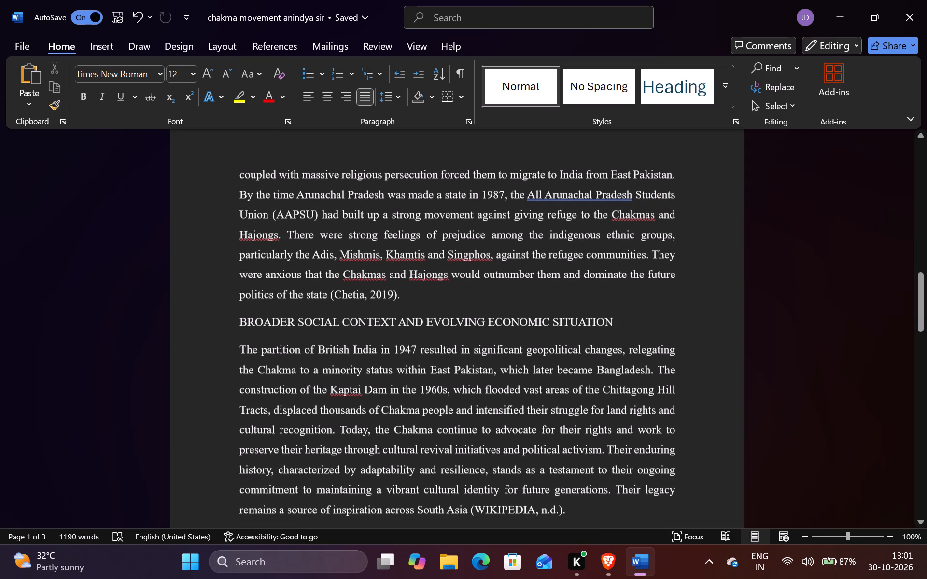
scroll(466, 323, "down", 1)
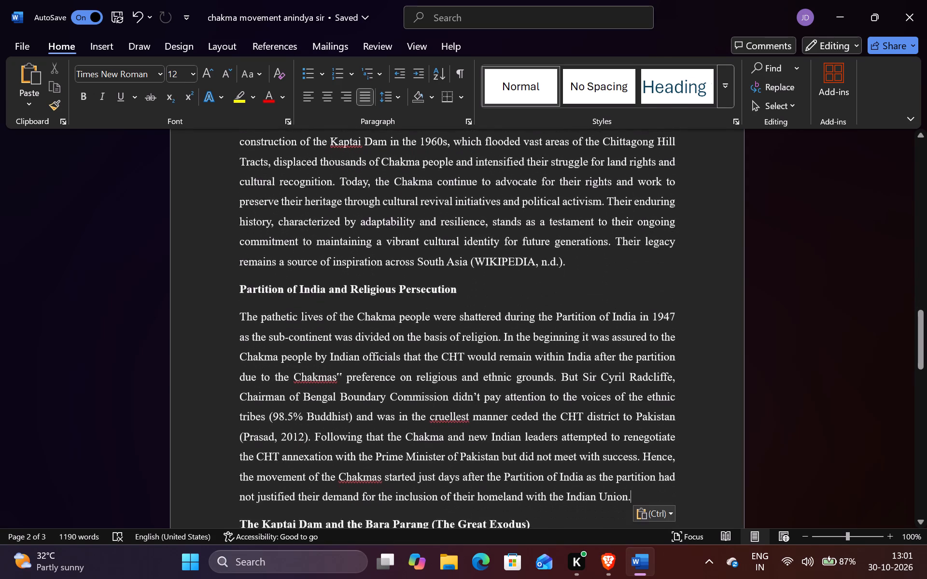
scroll(466, 323, "up", 2)
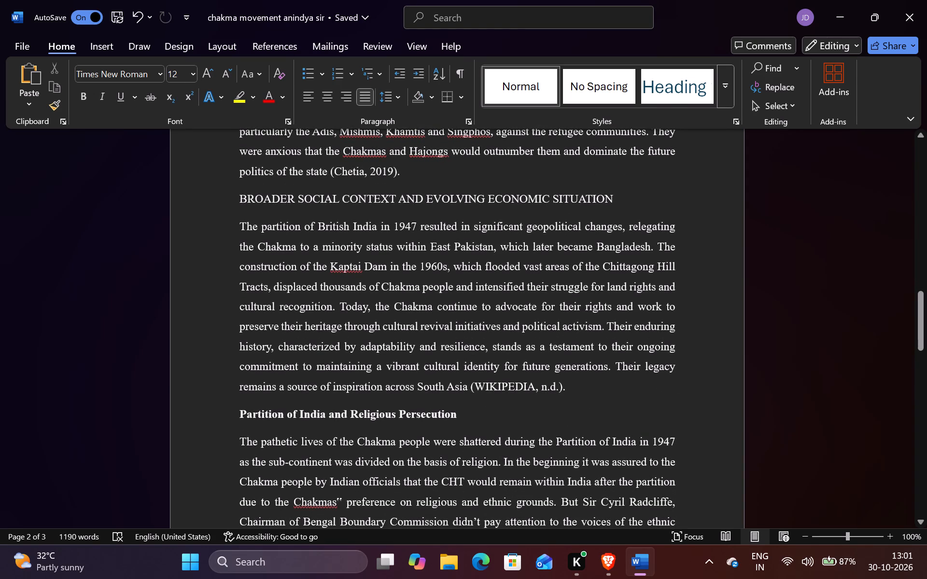
scroll(466, 323, "down", 1)
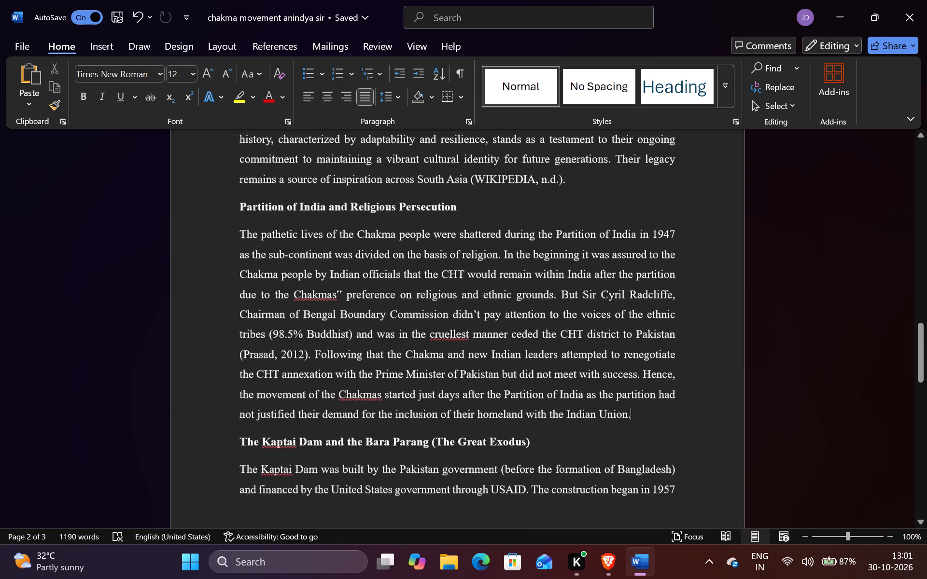
scroll(466, 323, "down", 1)
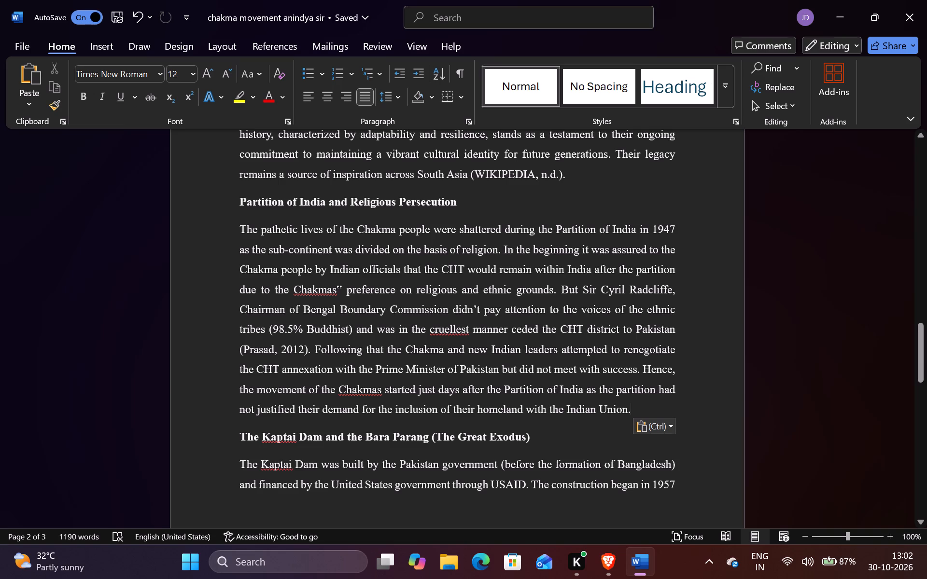
Remove the stray quotation mark after "Chakmas" before "preference on religious and ethnic grounds", keeping a single space.
left_click(339, 294)
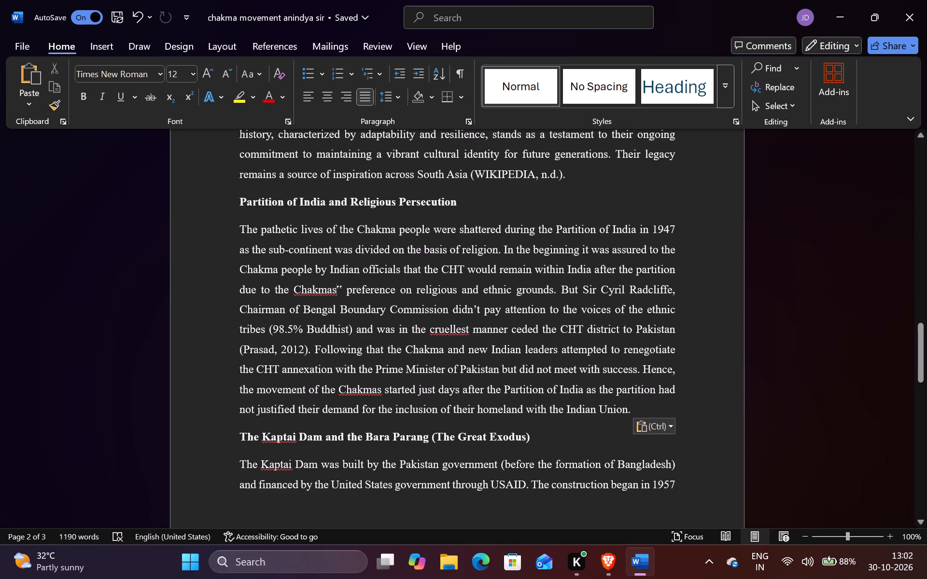
left_click(346, 285)
key("BackSpace")
key("BackSpace")
key("space")
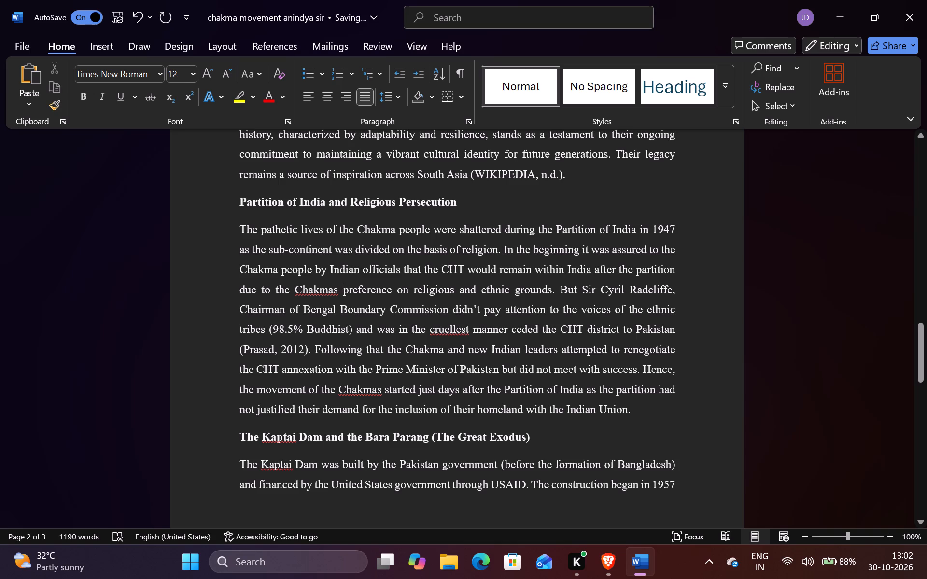
Delete the citation "(Prasad, 2012)" after "ceded the CHT district to Pakistan", keeping the full stop.
left_click(309, 351)
key("BackSpace")
key("BackSpace")
key("BackSpace")
key("BackSpace")
key("BackSpace")
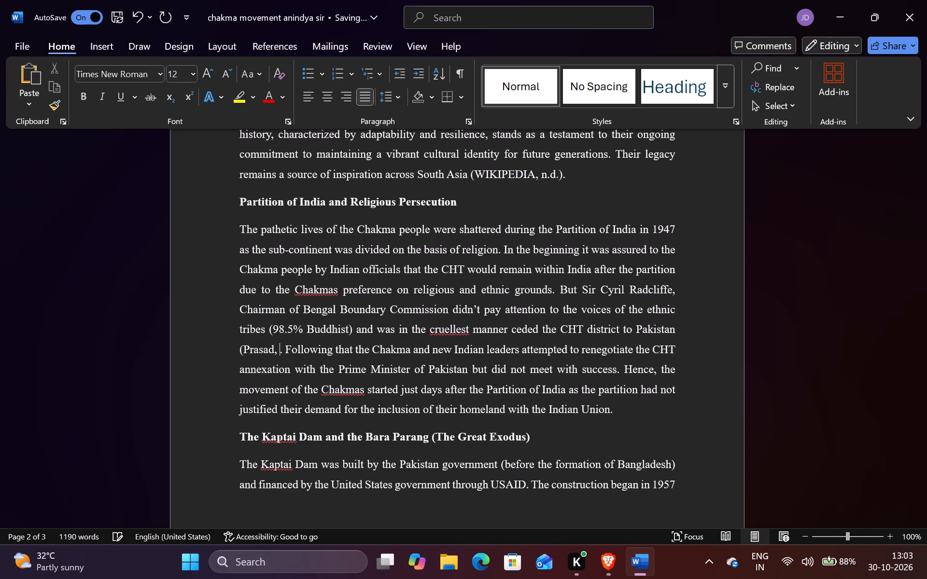
key("BackSpace")
key("BackSpace")
key("BackSpace")
key("BackSpace")
key("BackSpace")
key("BackSpace")
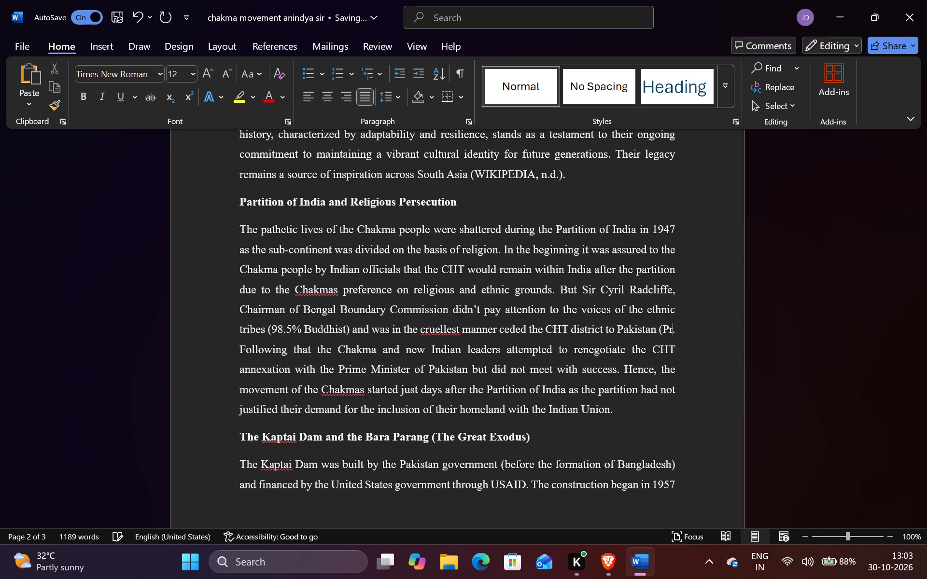
key("BackSpace")
key("BackSpace")
key("BackSpace")
key("BackSpace")
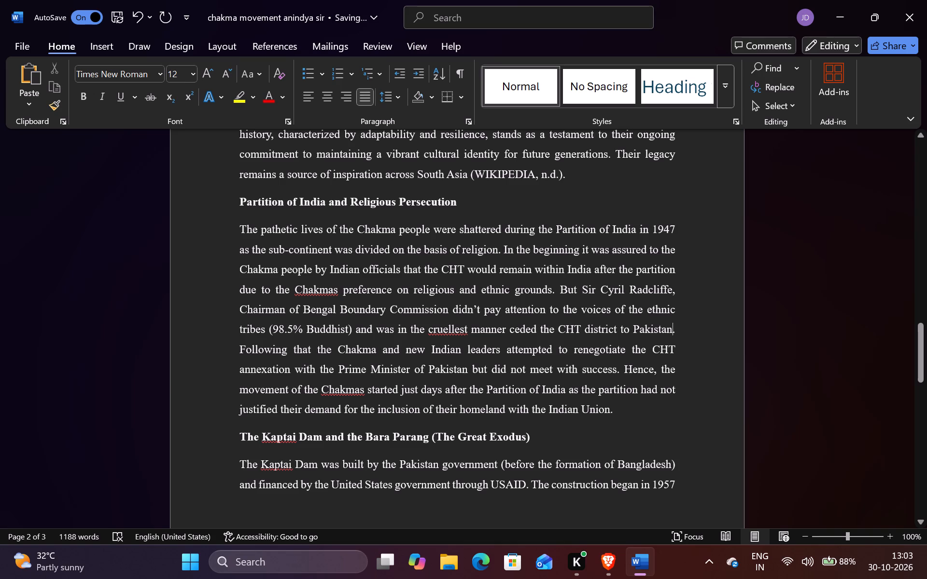
Add a blank line after the paragraph ending "with the Indian Union.", above the Kaptai Dam subheading.
left_click(628, 408)
key("Return")
Look over the Kaptai Dam section and the sections before it, and return to the blank line above its subheading.
scroll(628, 408, "down", 2)
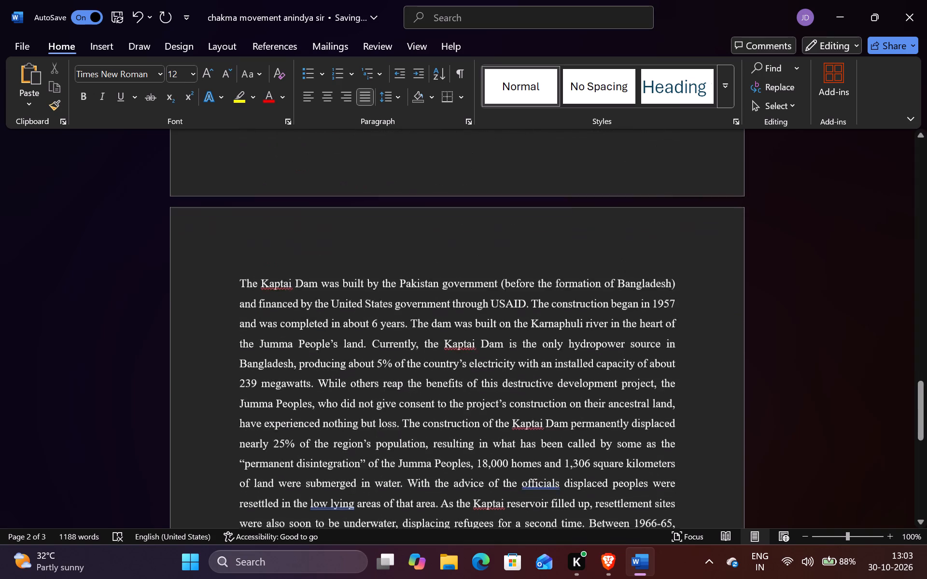
scroll(628, 408, "down", 5)
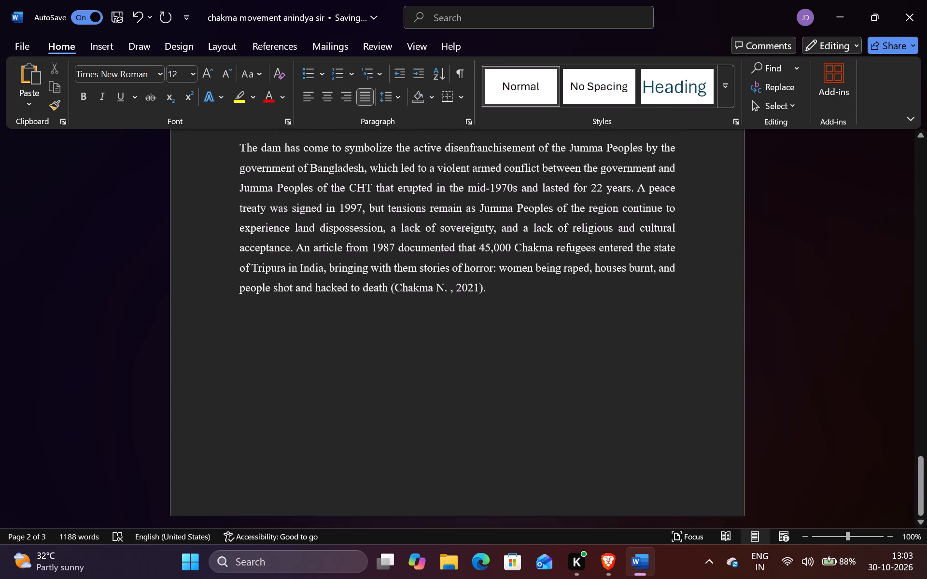
scroll(628, 408, "up", 5)
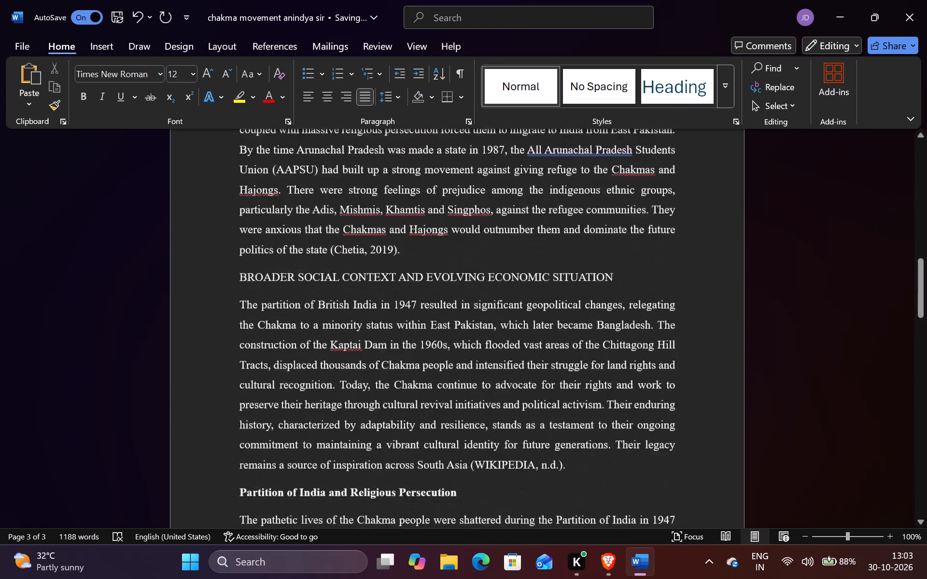
scroll(628, 408, "up", 4)
scroll(628, 408, "down", 1)
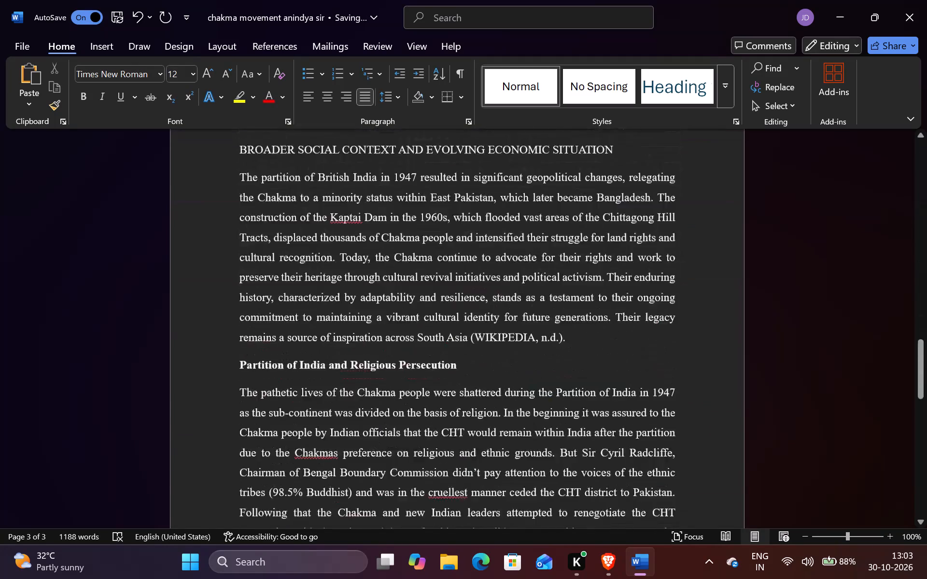
scroll(628, 408, "down", 1)
scroll(628, 408, "up", 2)
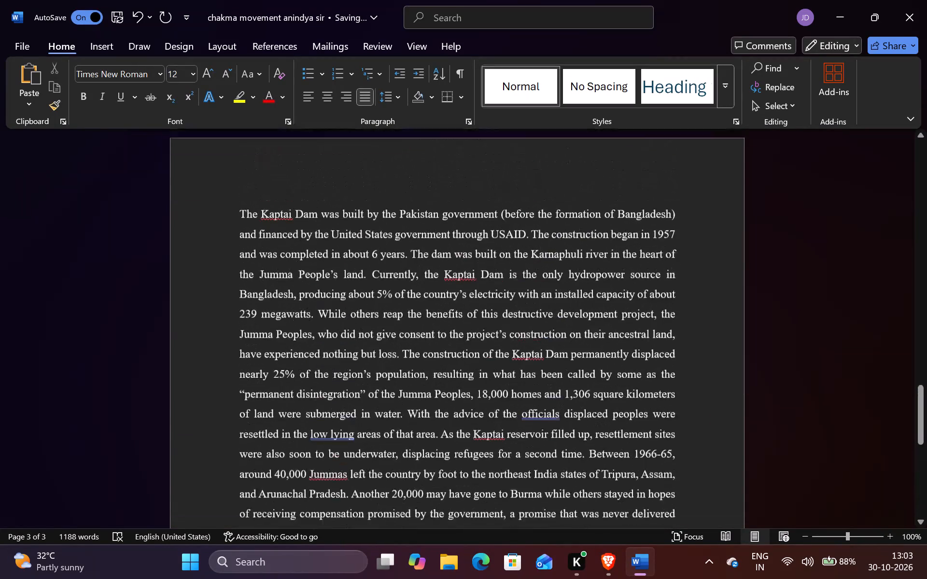
scroll(628, 408, "up", 3)
scroll(628, 408, "down", 1)
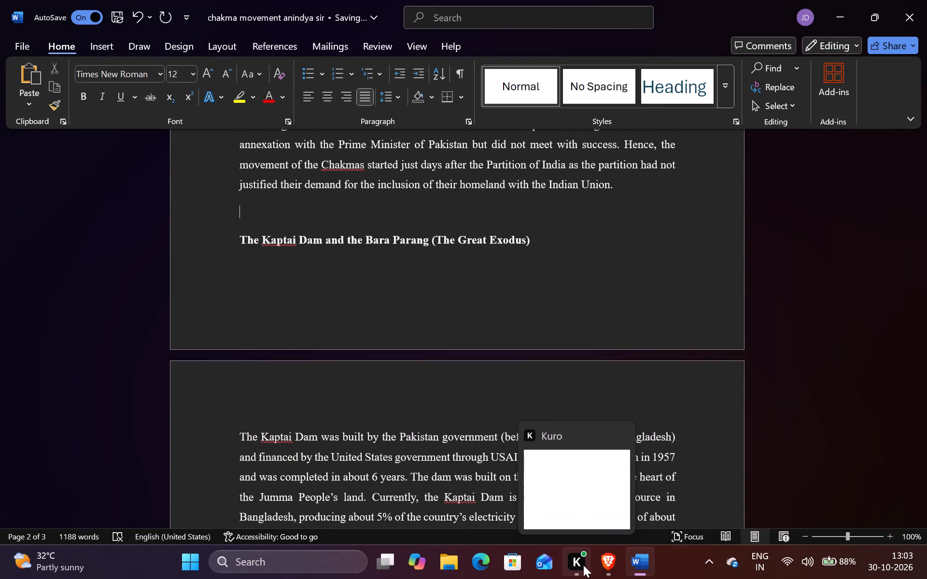
Copy the Religious Persecution text from "After the partition" to "inhabited." in the browser article, and paste it text-only above the essay's Kaptai Dam subheading in Word.
left_click(600, 567)
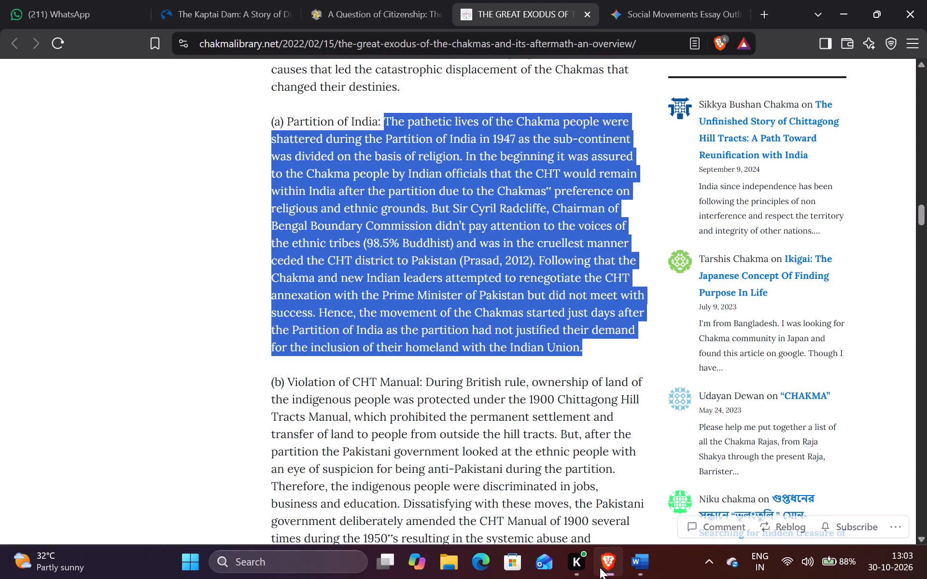
scroll(534, 418, "down", 4)
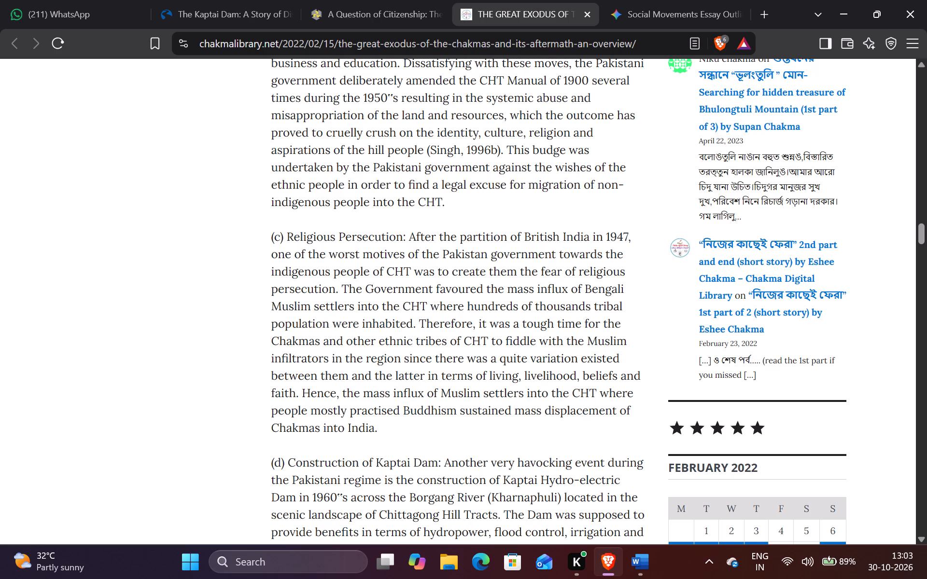
left_click_drag(408, 236, 411, 432)
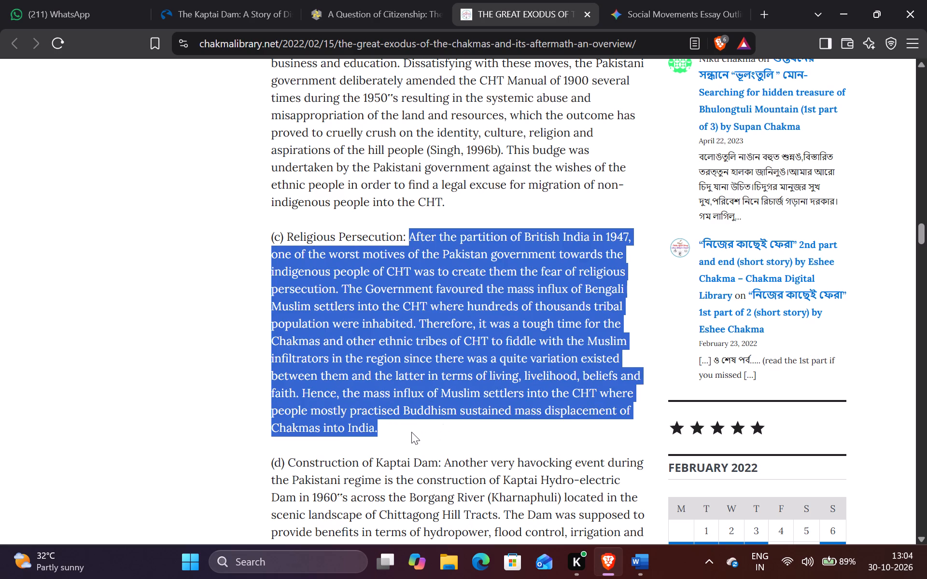
left_click(473, 421)
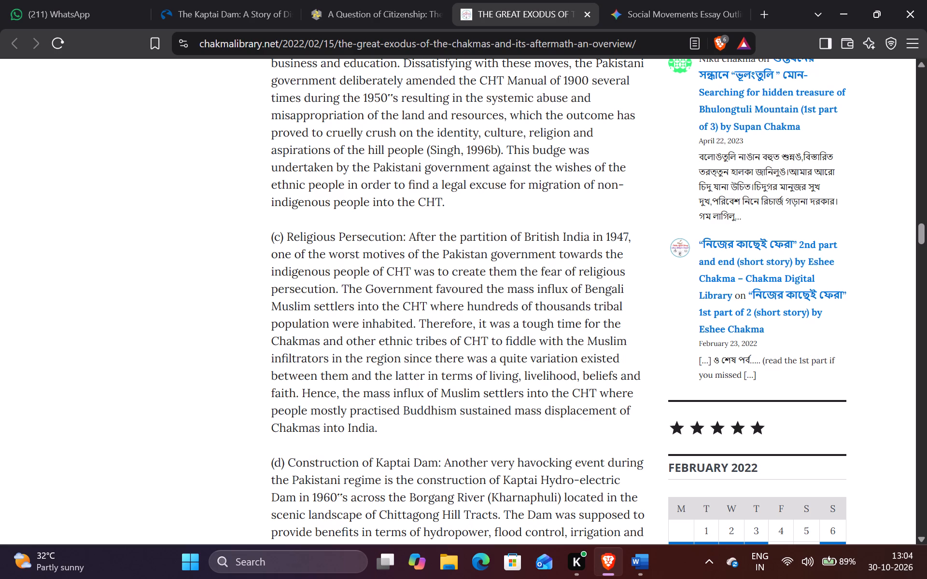
left_click_drag(412, 242, 395, 311)
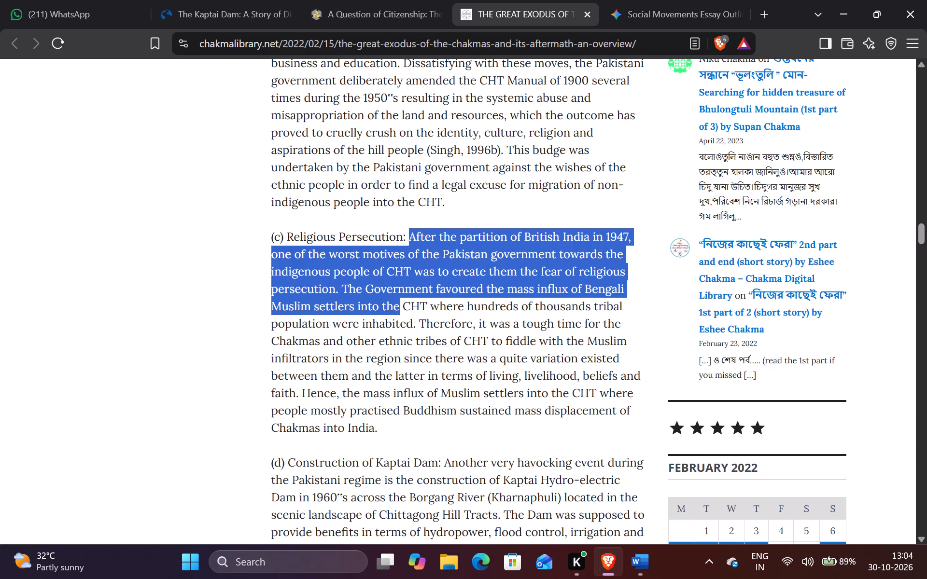
left_click_drag(395, 311, 421, 326)
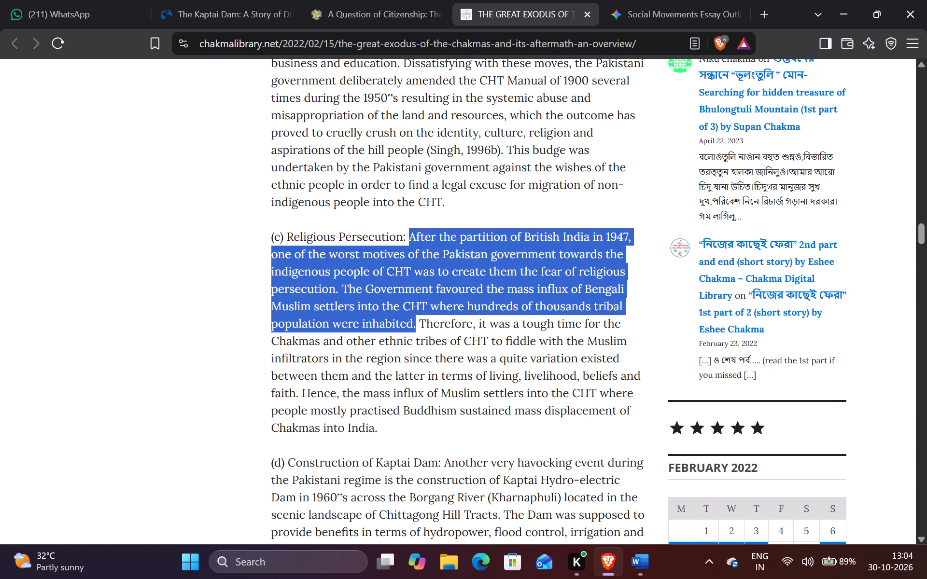
left_click_drag(421, 326, 415, 326)
left_click_drag(415, 326, 417, 329)
key("ctrl+c")
left_click(635, 571)
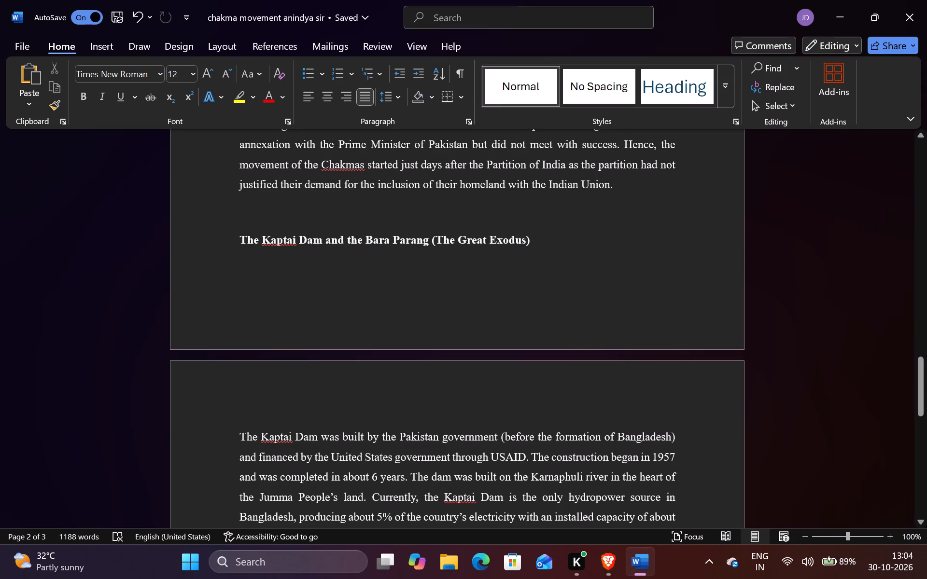
key("ctrl+v")
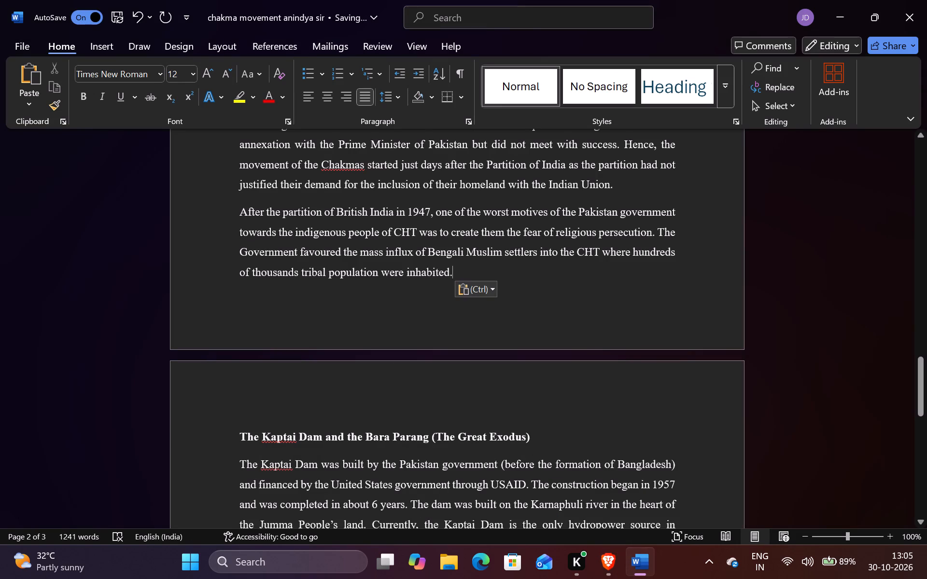
left_click(469, 284)
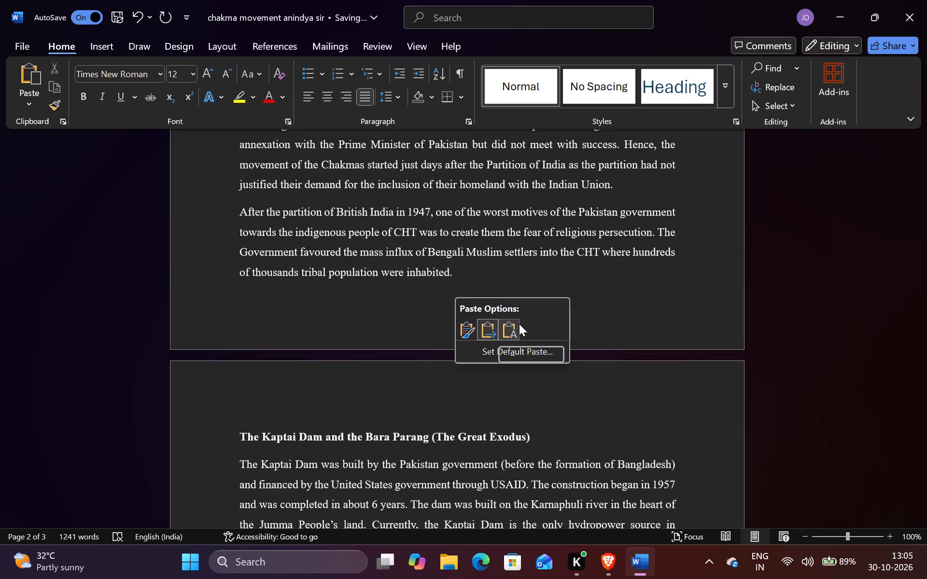
left_click(517, 327)
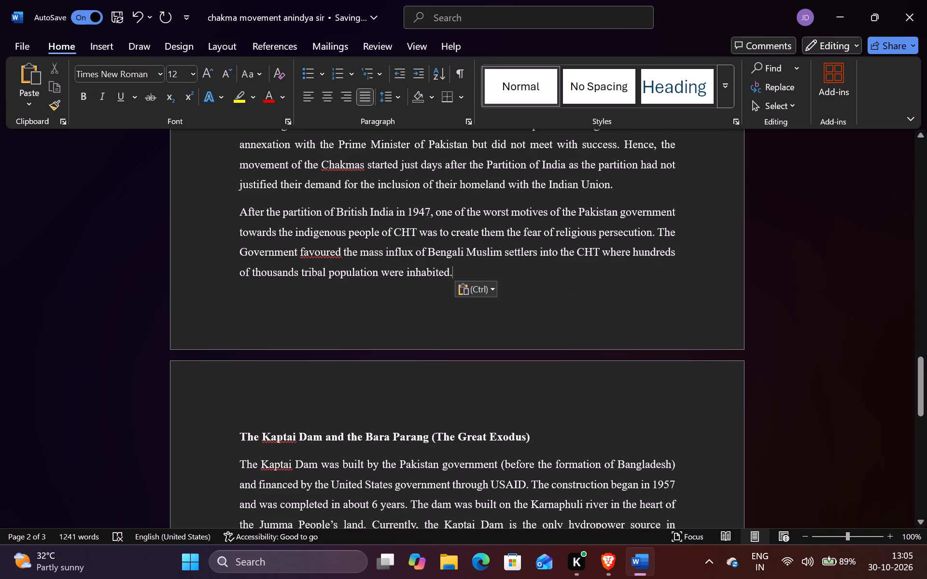
Append the article's closing Religious Persecution sentence, "Hence, the mass influx" to "Chakmas into India.", after "inhabited." in the essay, separated by a space.
left_click(430, 216)
left_click(458, 268)
key("space")
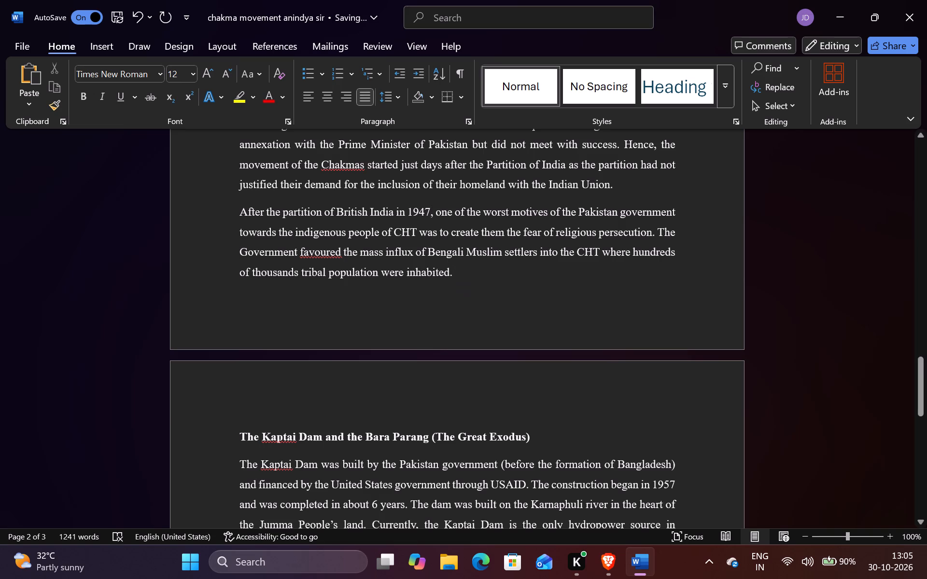
left_click(613, 568)
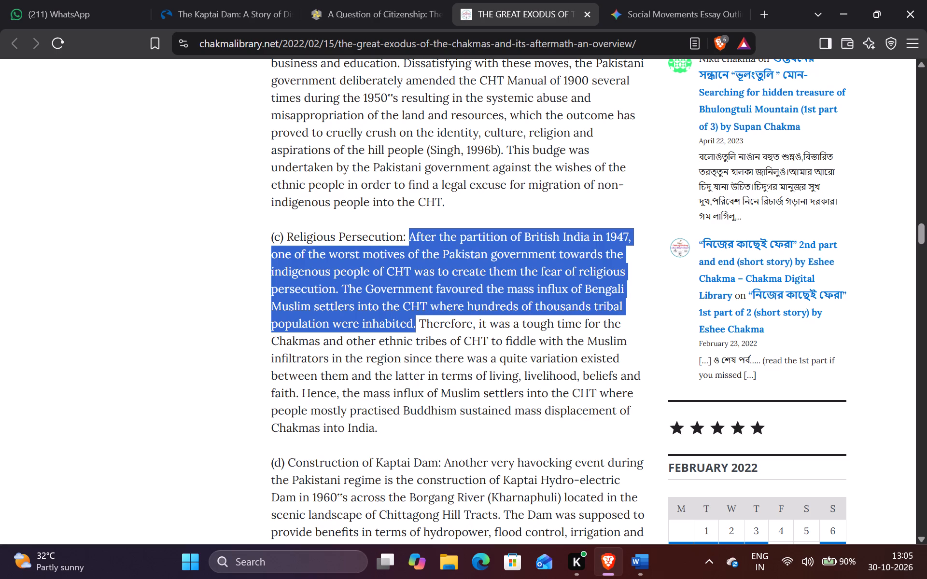
left_click_drag(300, 391, 384, 429)
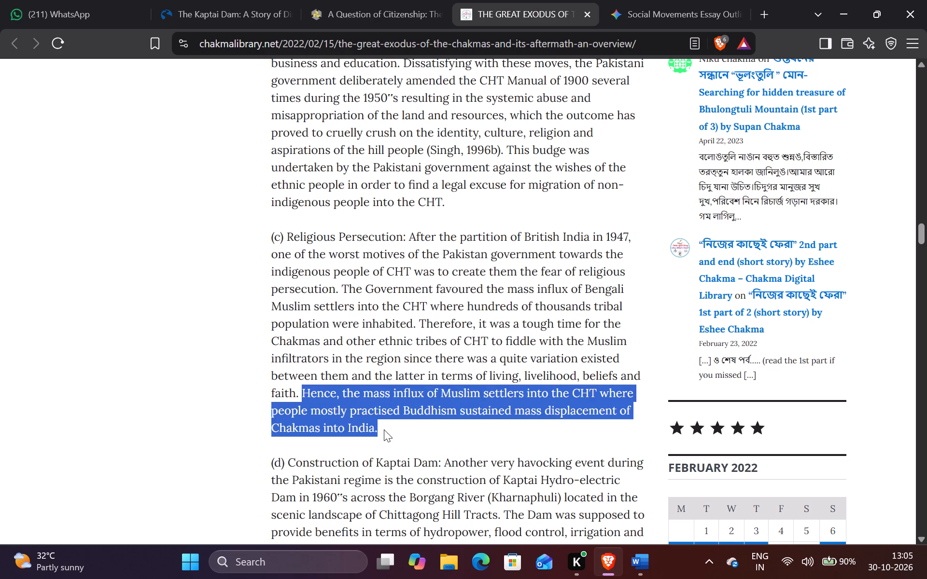
key("ctrl+c")
left_click(630, 567)
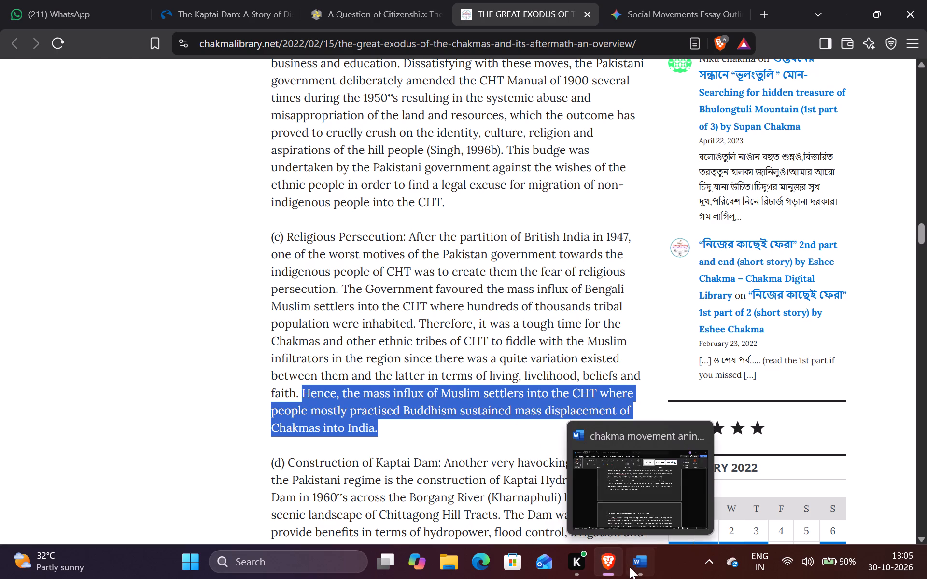
key("ctrl+v")
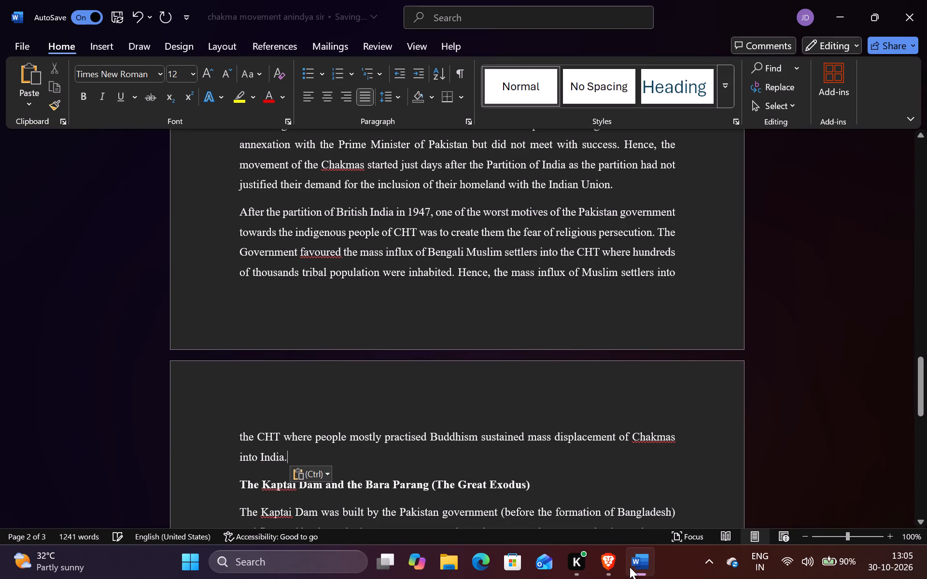
Replace the full stop after "with the Indian Union" with a citation of the 2013 Great Exodus of the Chakmas source.
scroll(528, 352, "down", 1)
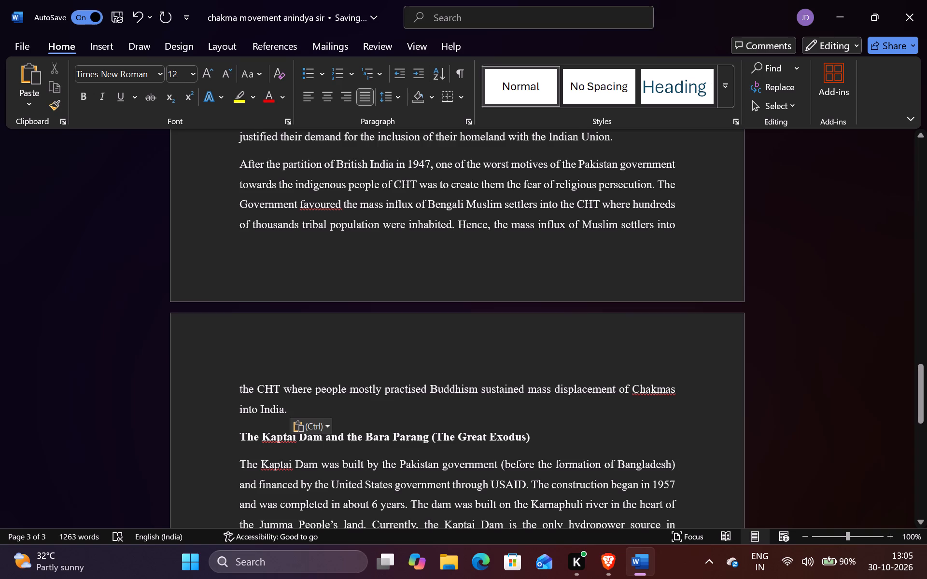
scroll(381, 267, "up", 1)
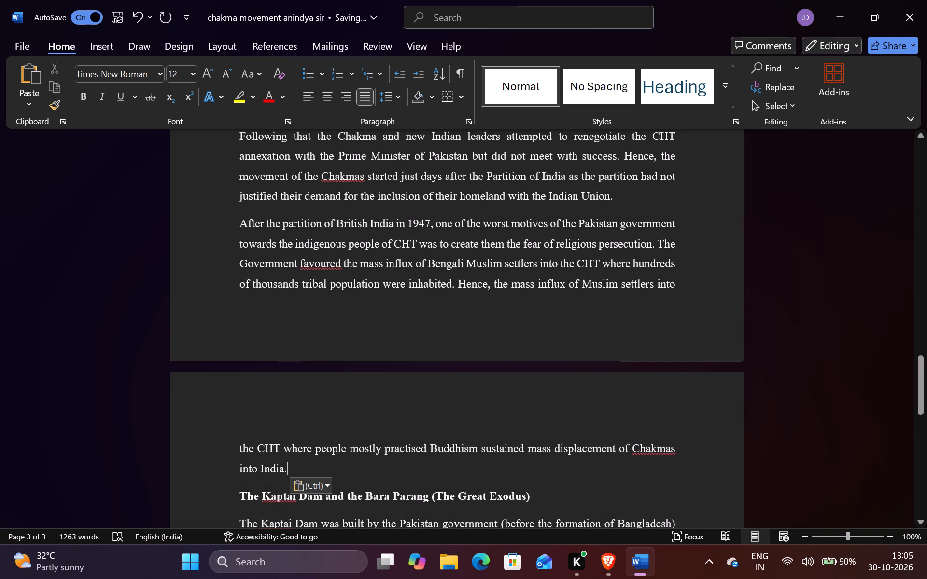
left_click(619, 206)
key("BackSpace")
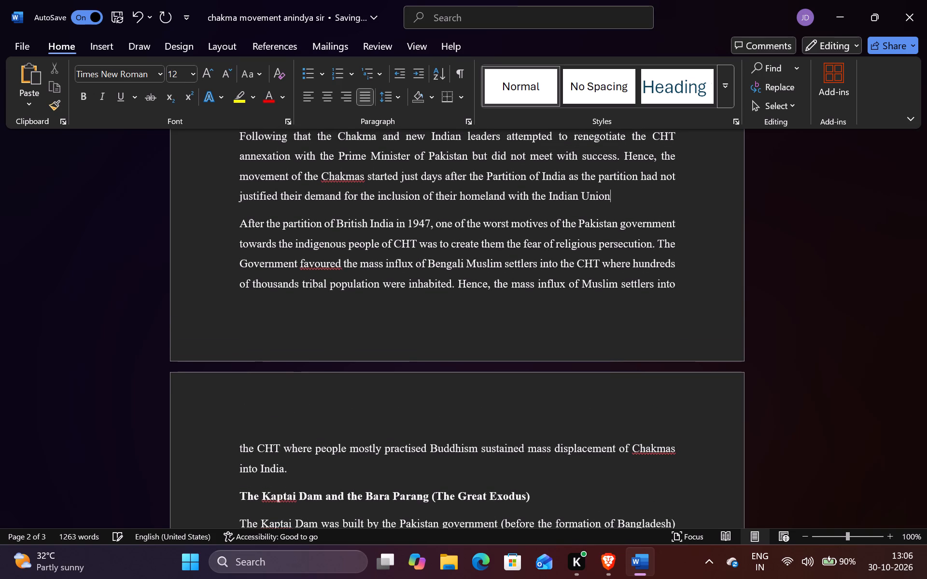
left_click(280, 46)
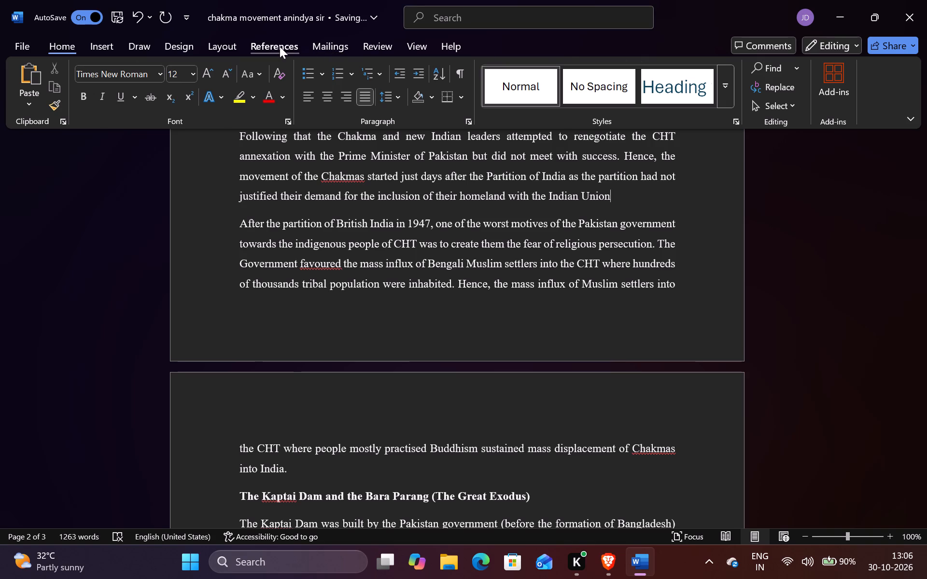
left_click(316, 78)
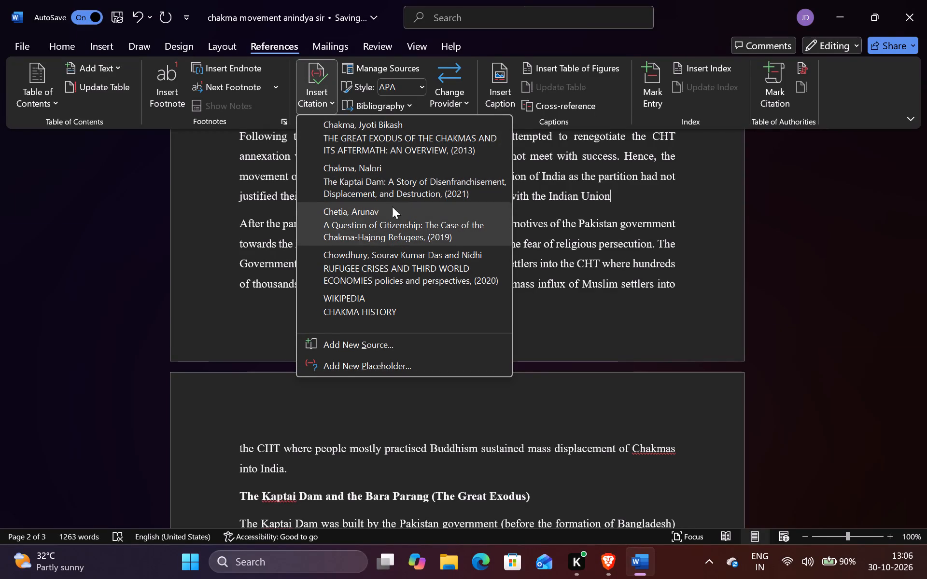
left_click(430, 123)
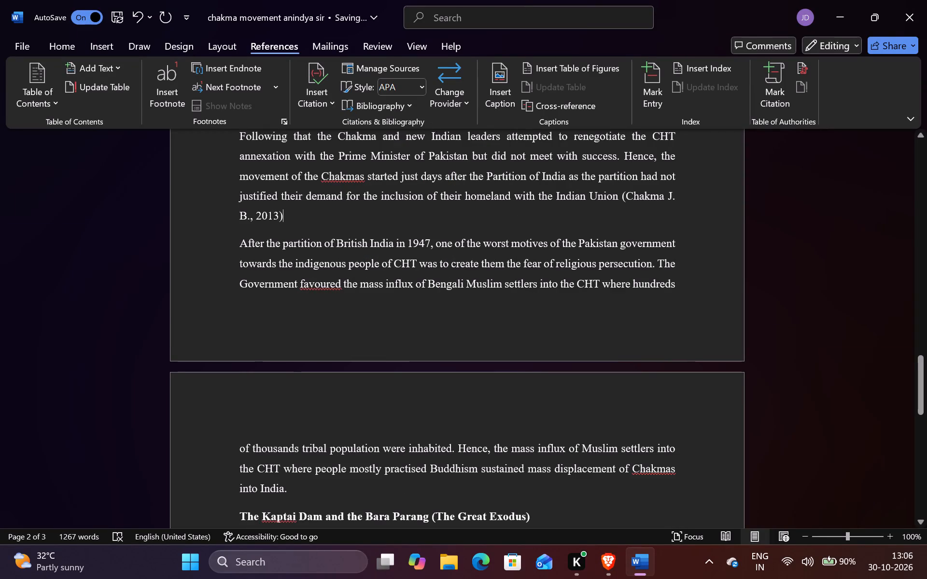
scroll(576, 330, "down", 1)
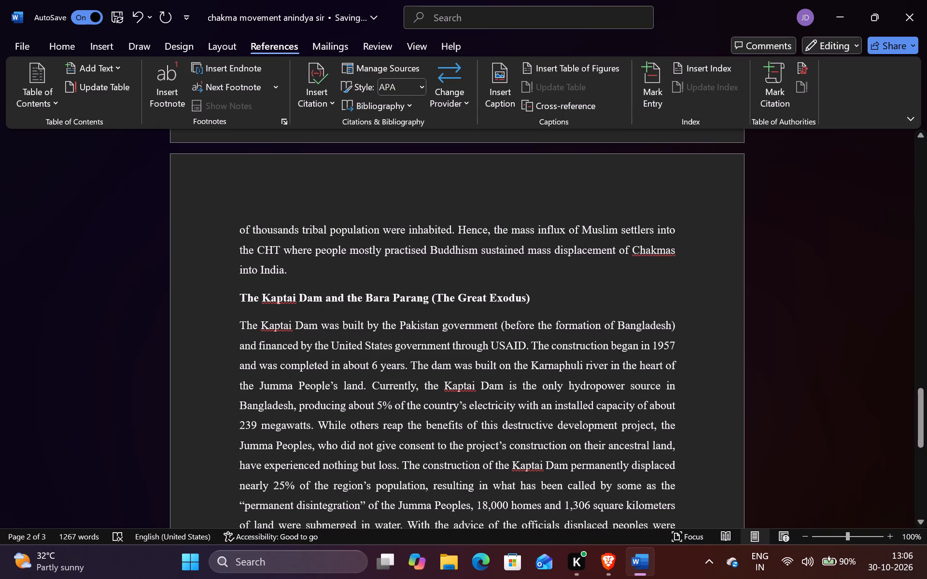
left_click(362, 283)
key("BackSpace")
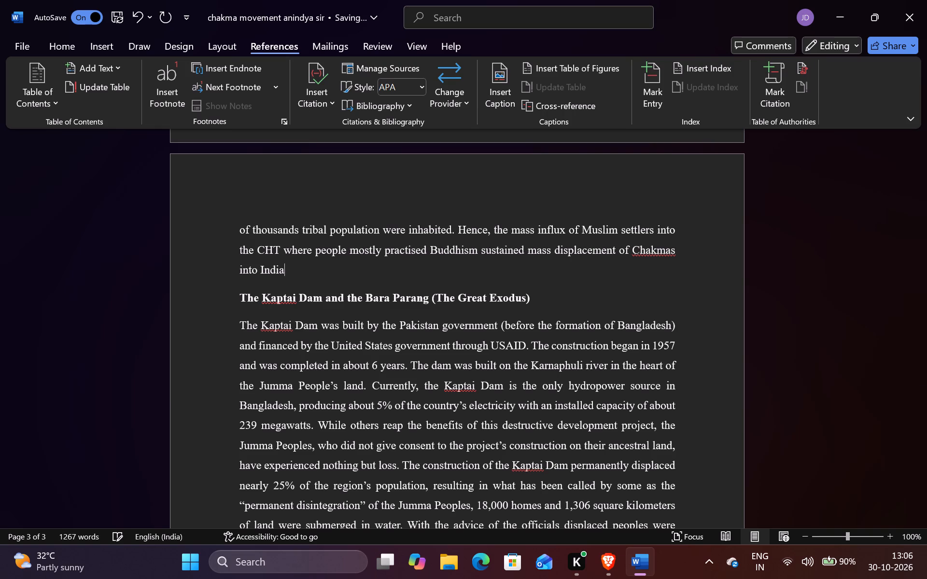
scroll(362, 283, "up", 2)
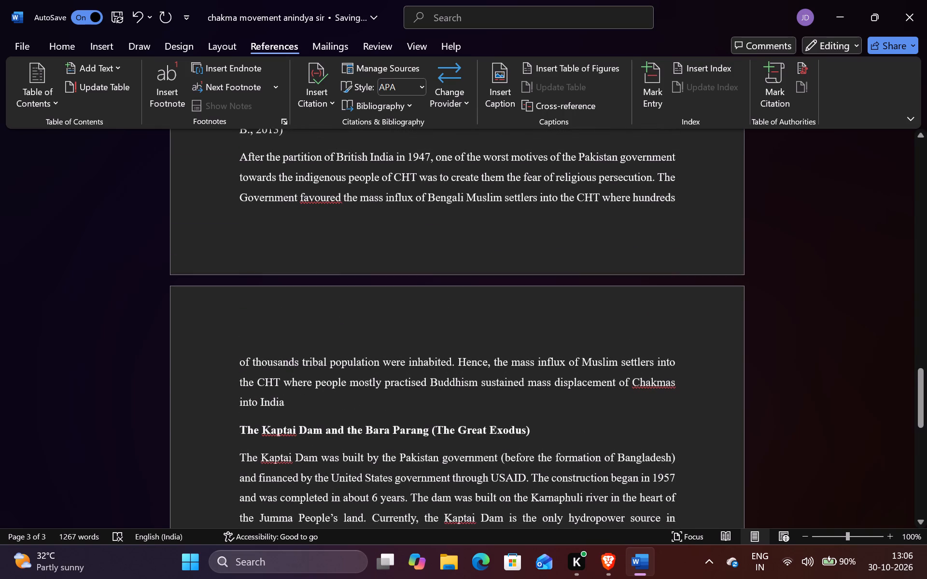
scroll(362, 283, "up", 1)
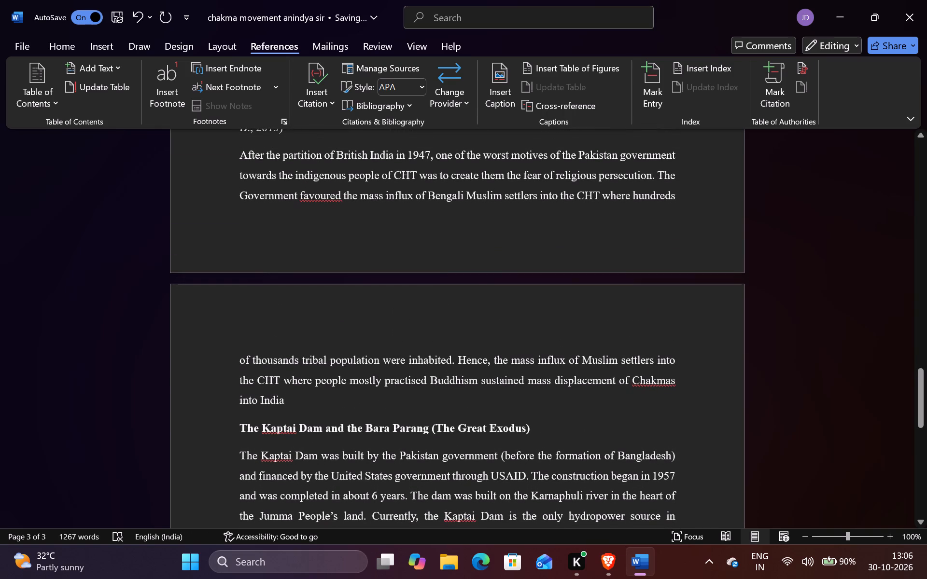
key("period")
Insert a citation of the 2013 Great Exodus of the Chakmas source before the full stop after "inhabited".
left_click(452, 357)
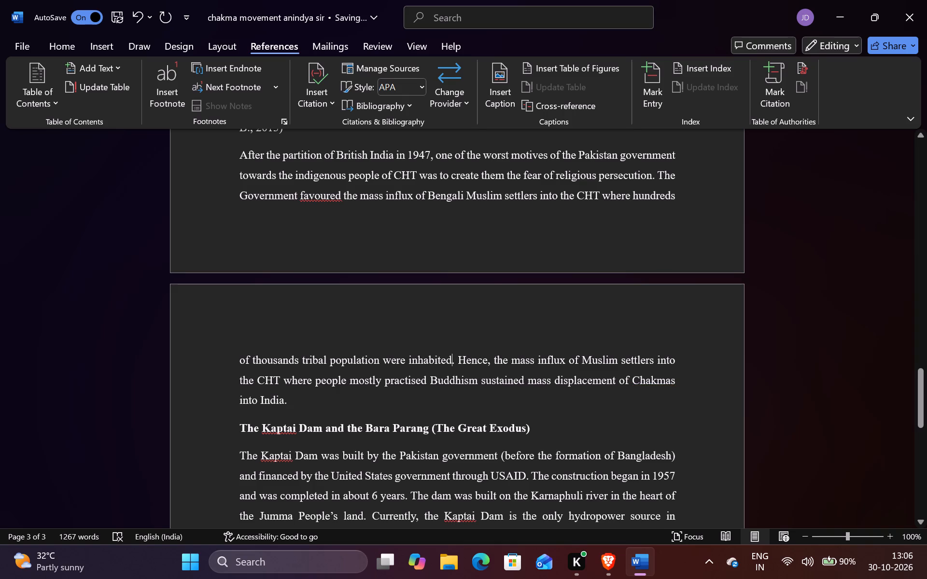
left_click(457, 358)
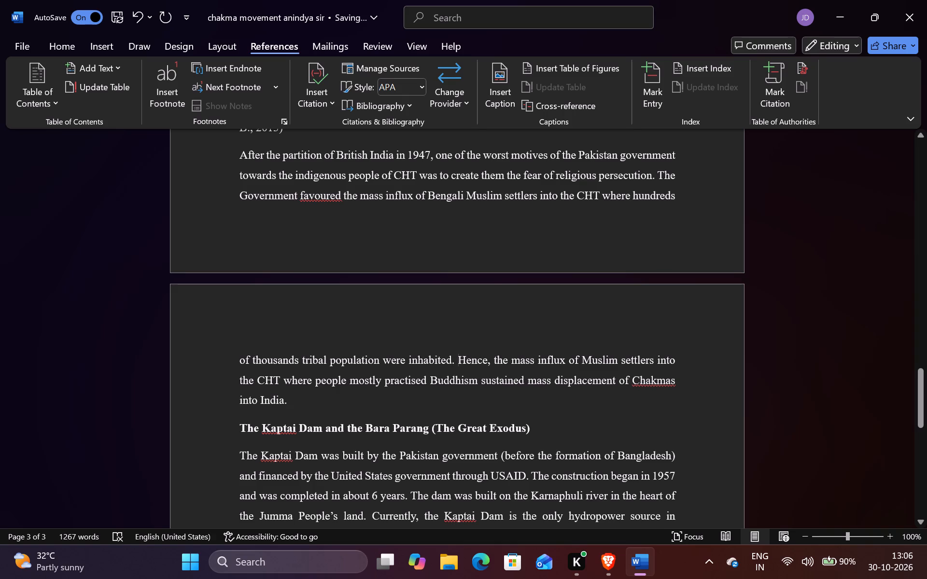
left_click(450, 358)
left_click(320, 94)
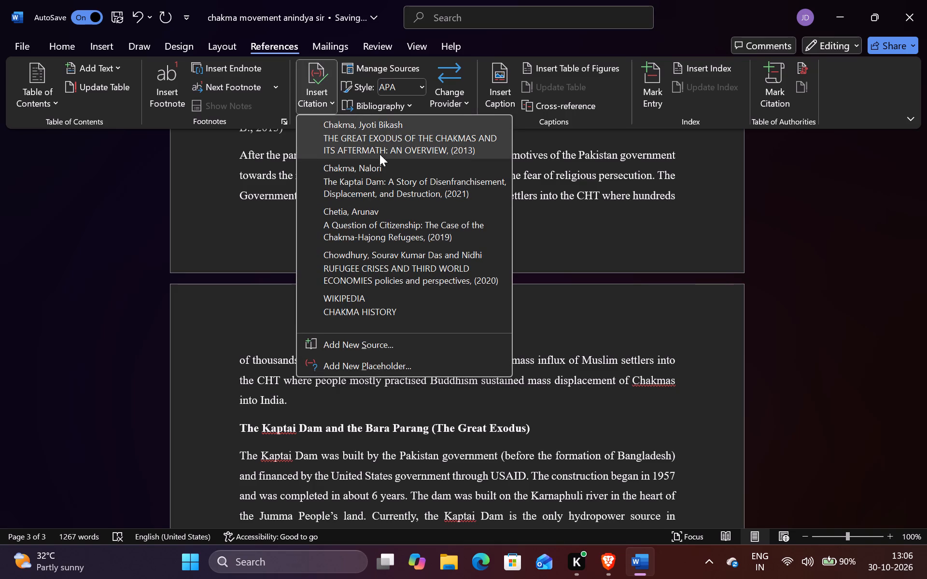
left_click(410, 148)
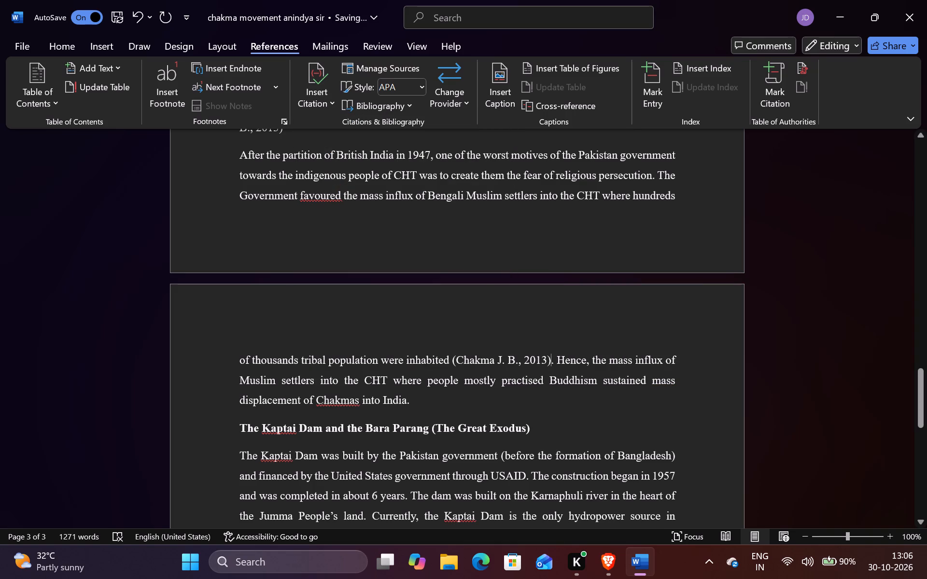
Add a blank paragraph after the Kaptai Dam section's closing paragraph, which ends "hacked to death" and its 2021 citation.
scroll(425, 328, "down", 2)
scroll(425, 328, "up", 2)
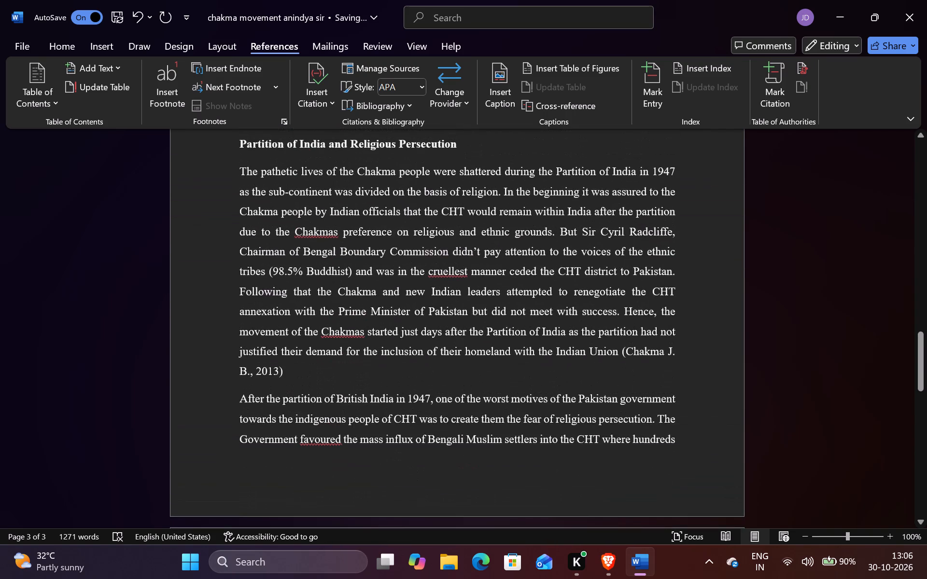
scroll(425, 328, "up", 2)
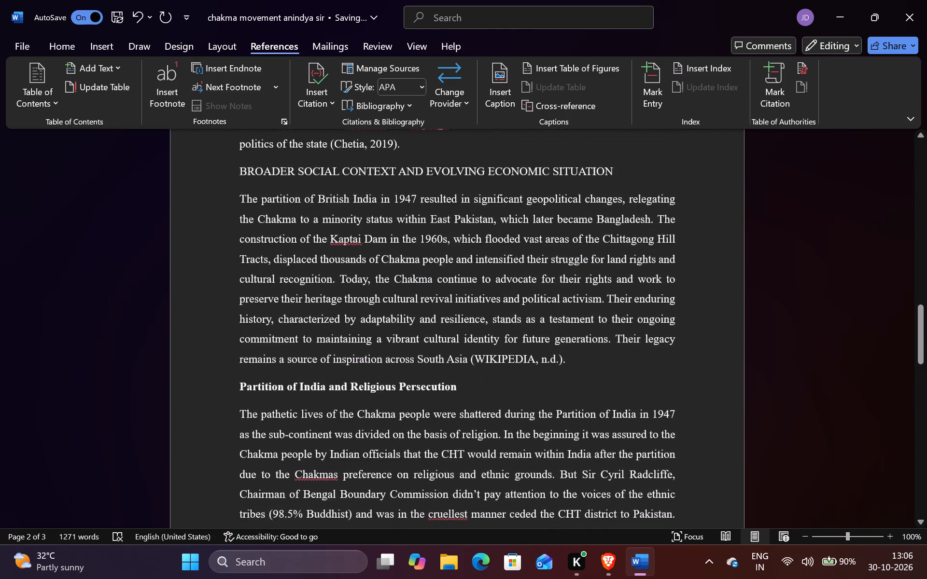
scroll(425, 328, "up", 2)
scroll(425, 328, "down", 4)
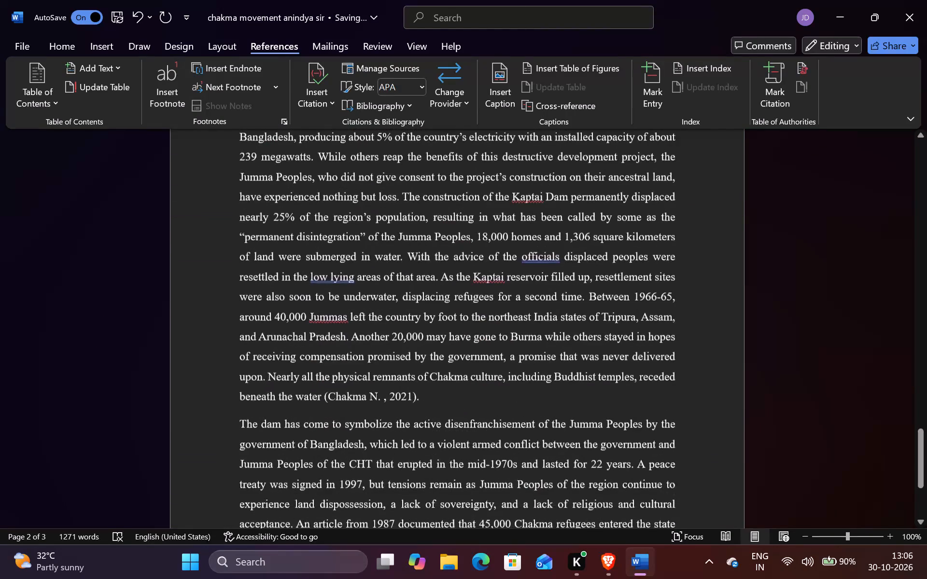
scroll(425, 328, "down", 2)
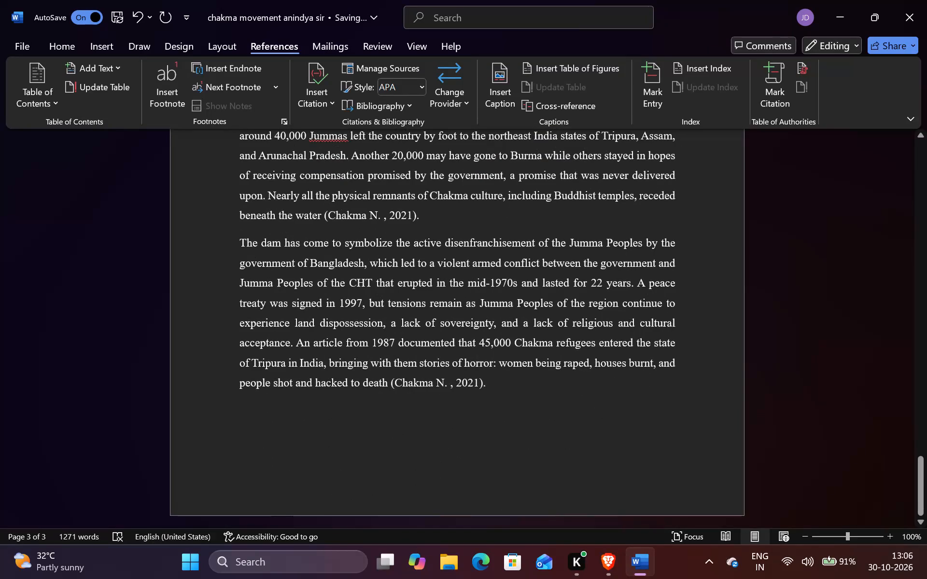
left_click(489, 378)
key("Return")
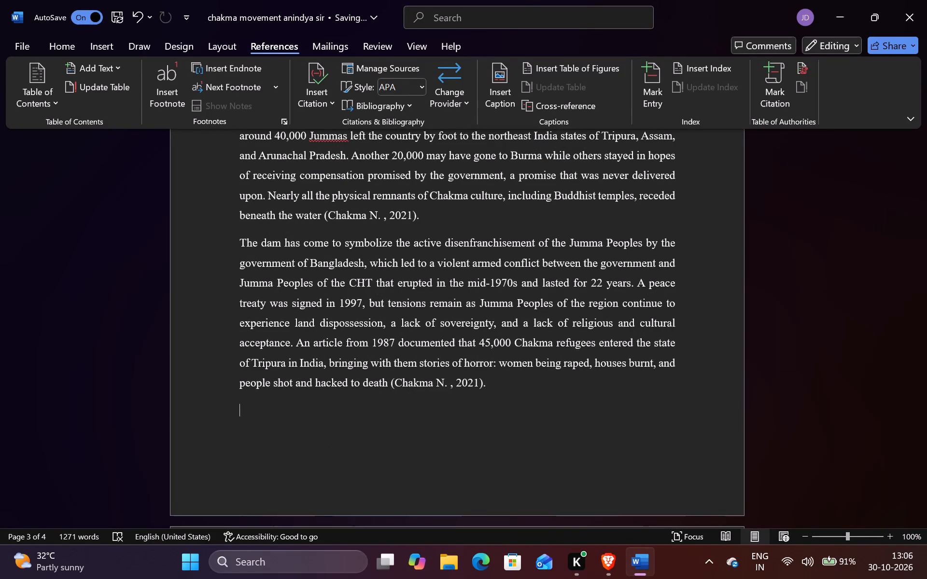
Look over the whole essay from the introduction to the end of the Kaptai Dam section, including the blank last page.
scroll(489, 378, "up", 5)
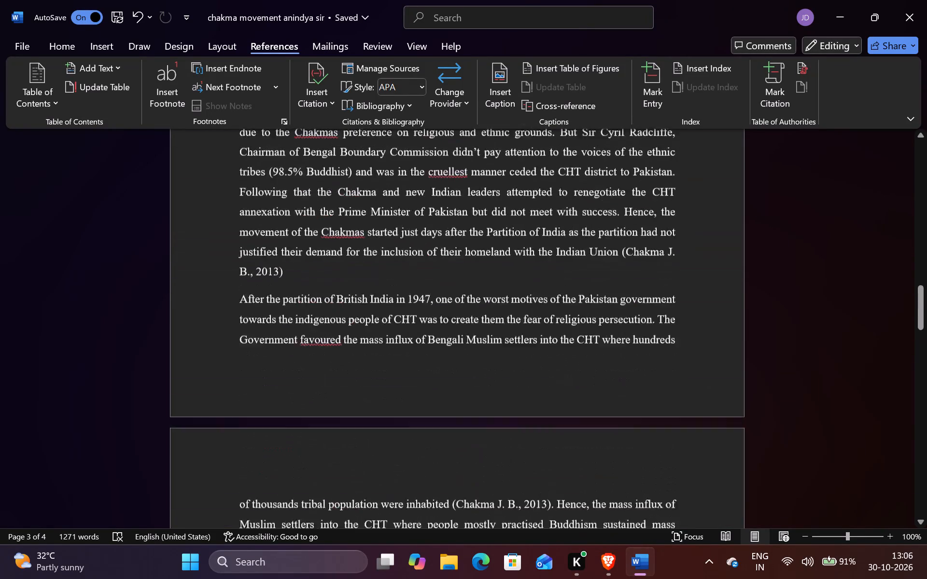
scroll(489, 378, "up", 3)
scroll(489, 378, "down", 2)
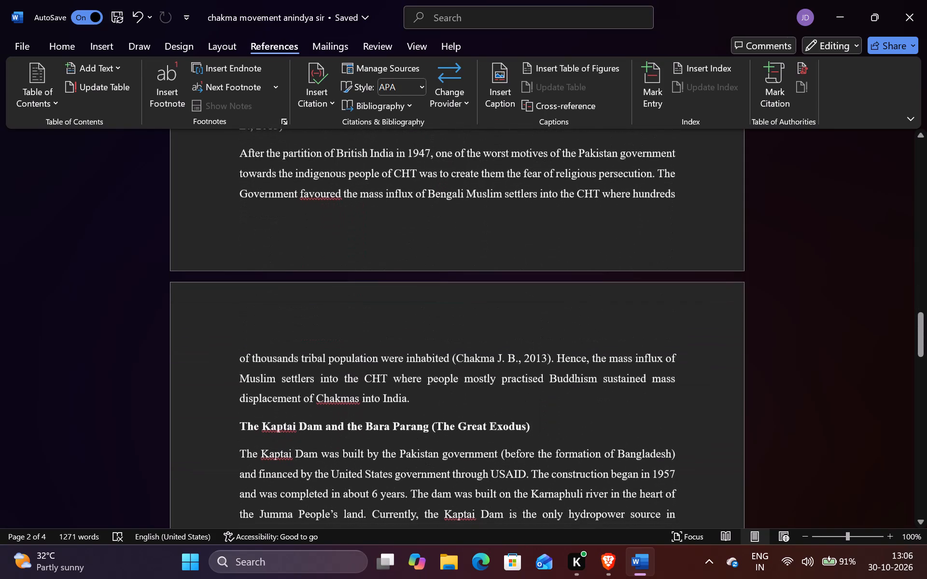
scroll(489, 378, "up", 2)
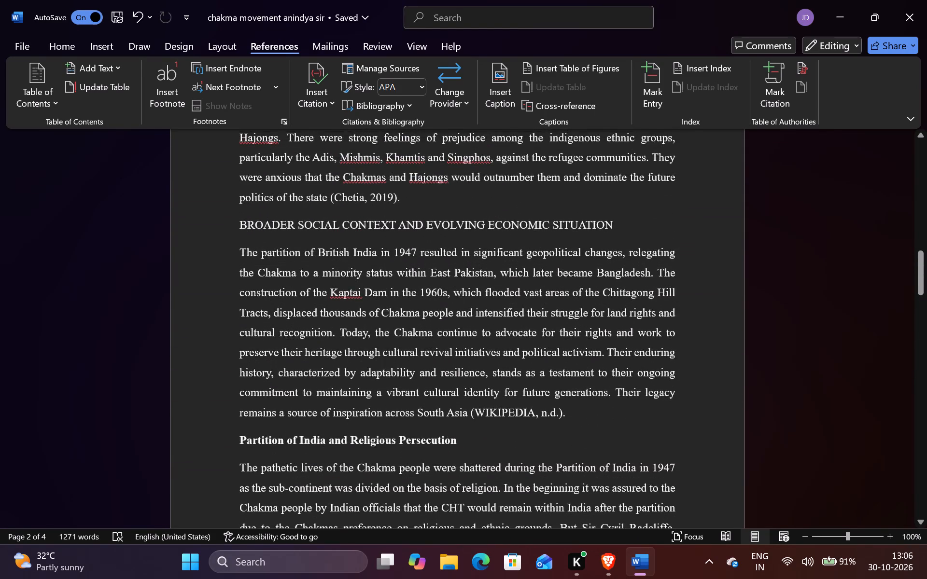
scroll(489, 378, "up", 1)
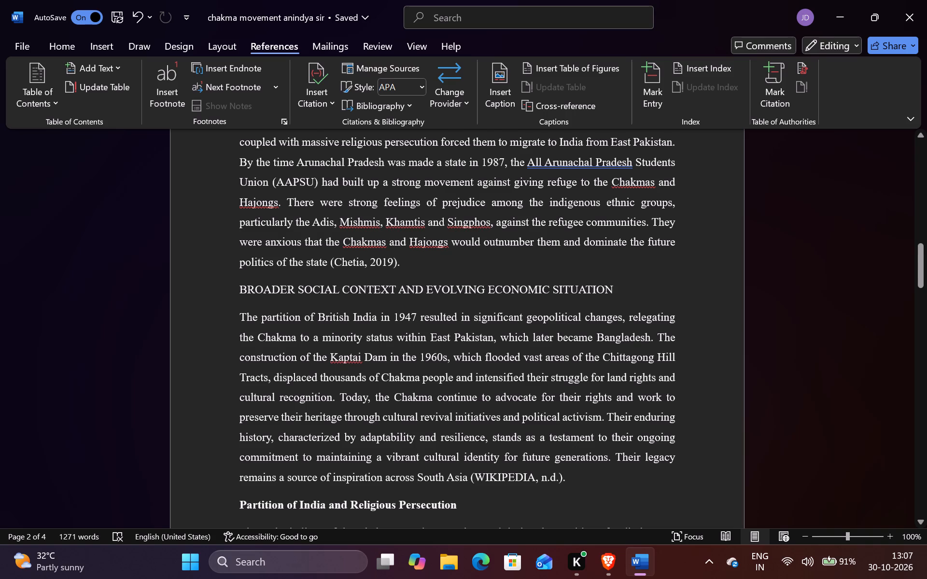
scroll(348, 357, "up", 4)
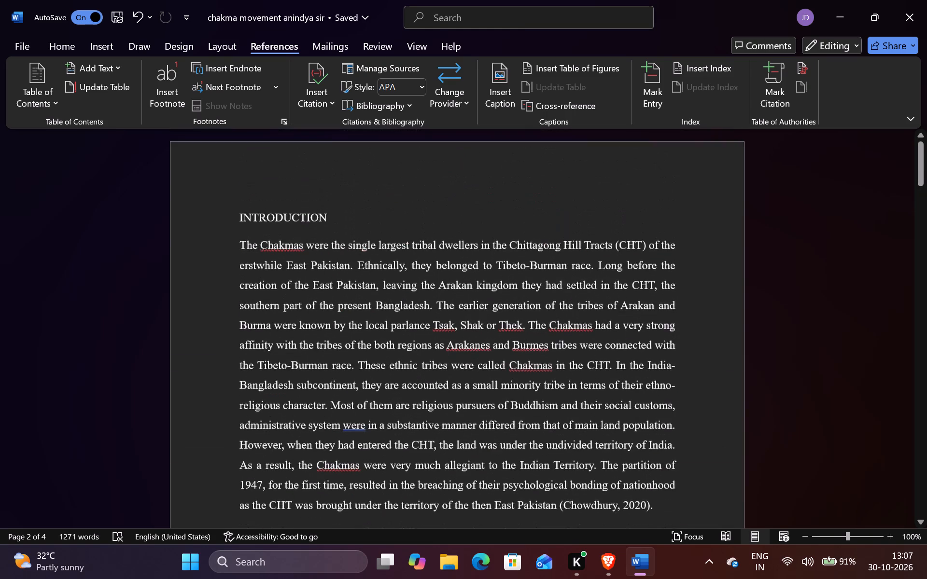
scroll(348, 357, "down", 6)
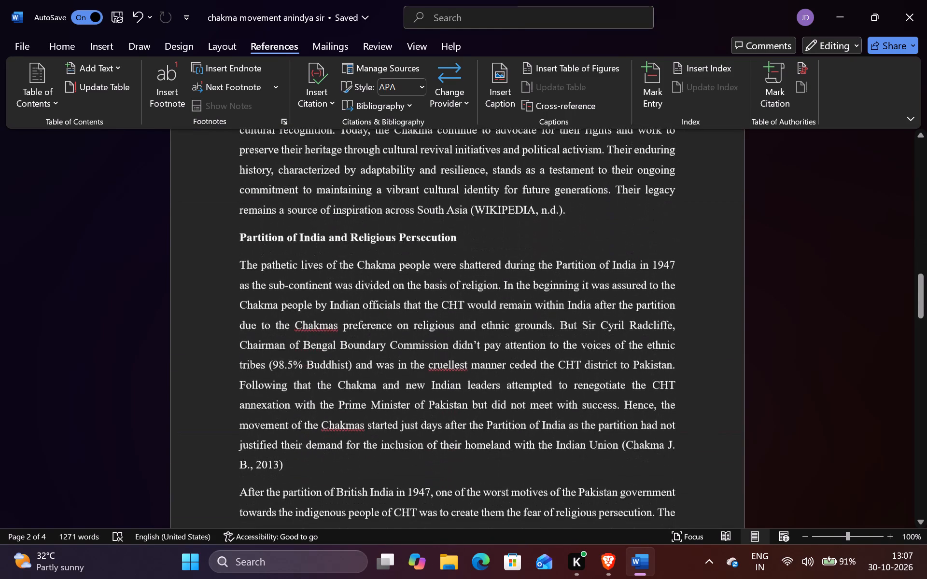
scroll(348, 357, "down", 1)
scroll(499, 384, "down", 1)
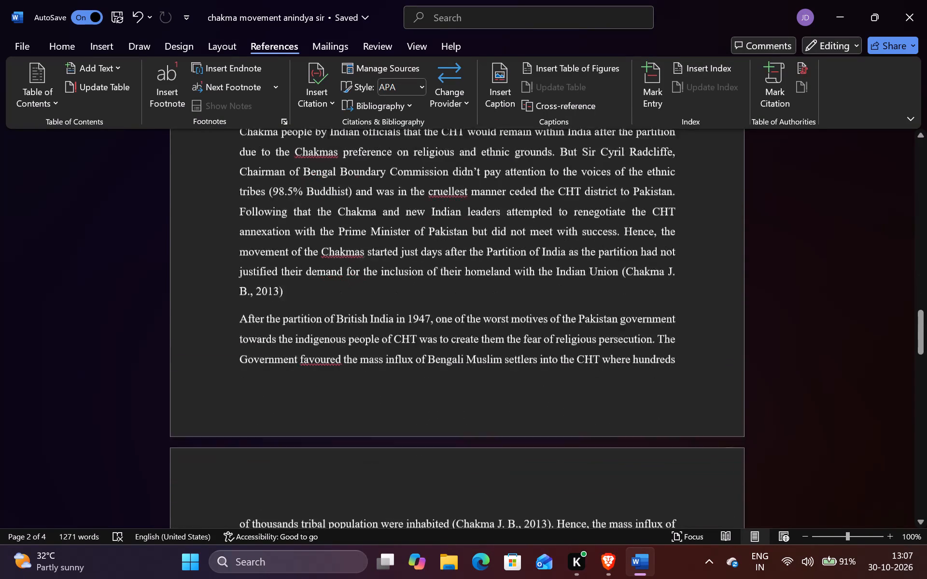
scroll(499, 384, "down", 1)
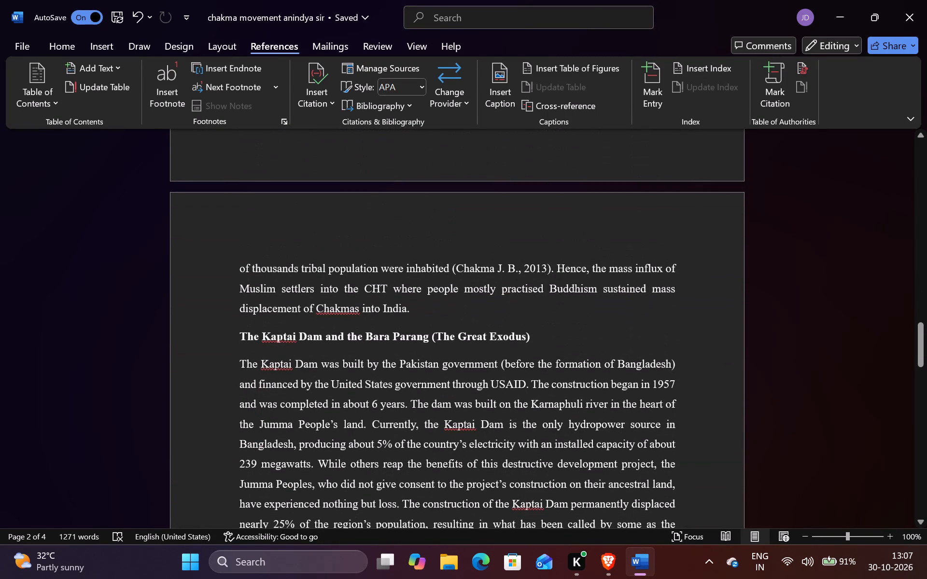
scroll(499, 384, "down", 5)
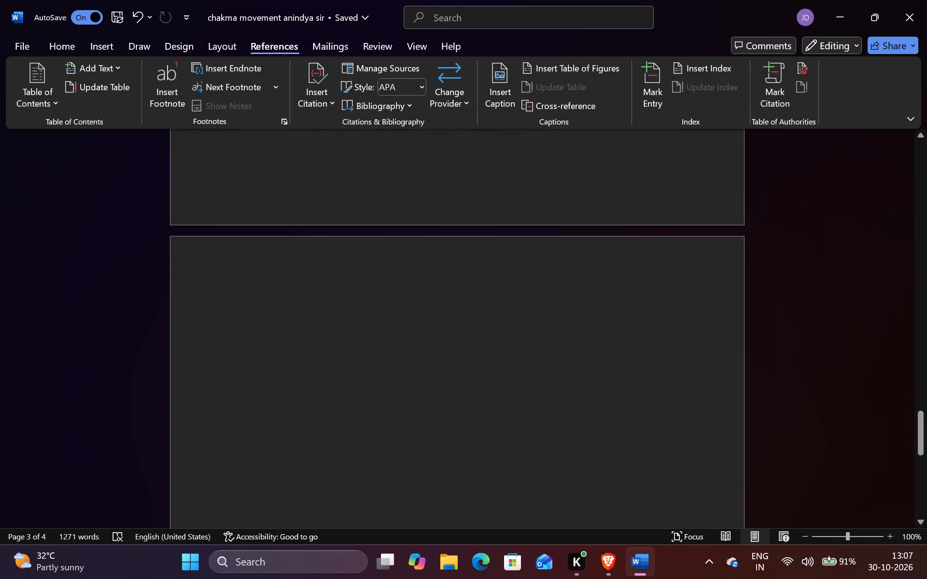
scroll(446, 516, "up", 1)
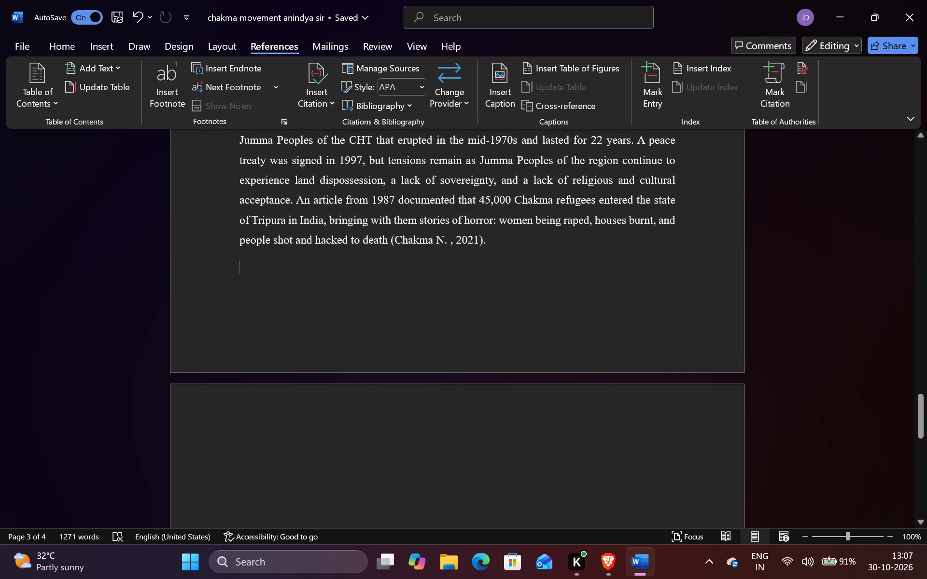
scroll(446, 516, "up", 7)
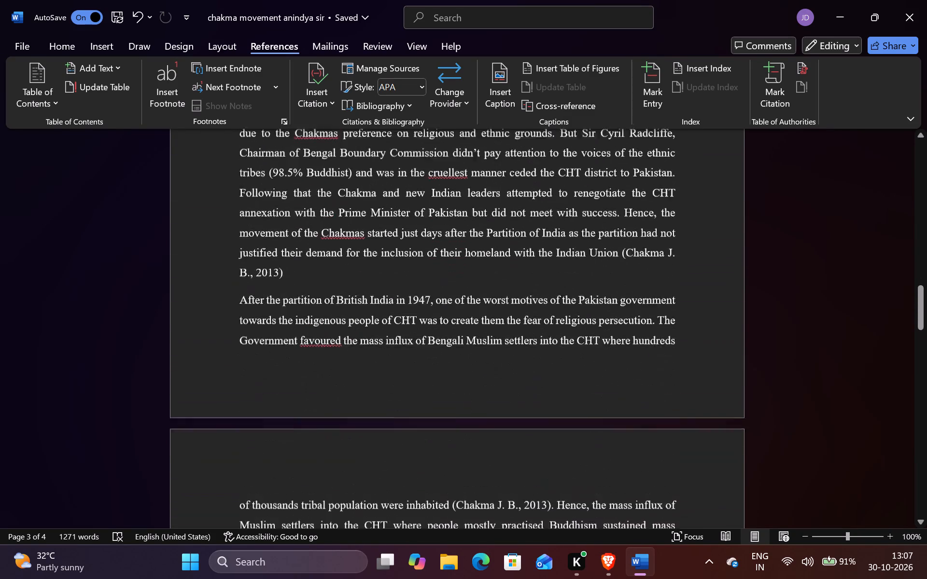
scroll(446, 516, "up", 1)
scroll(446, 516, "down", 2)
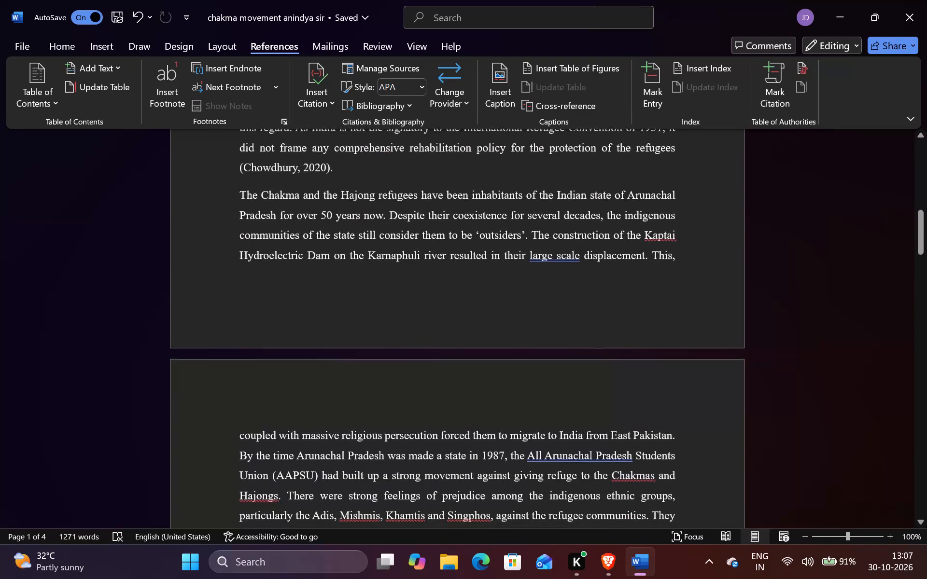
scroll(446, 516, "down", 3)
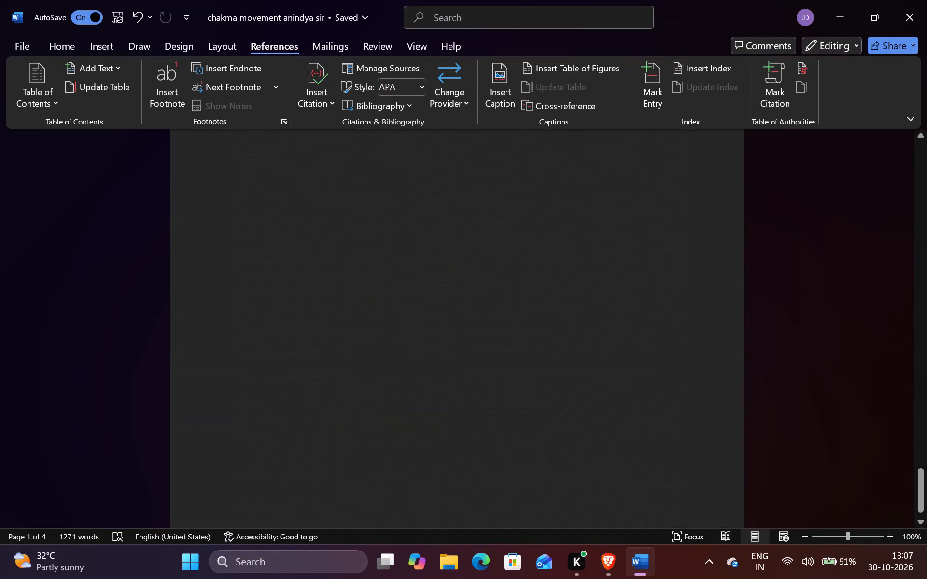
scroll(446, 516, "up", 2)
scroll(446, 516, "down", 3)
scroll(446, 516, "up", 5)
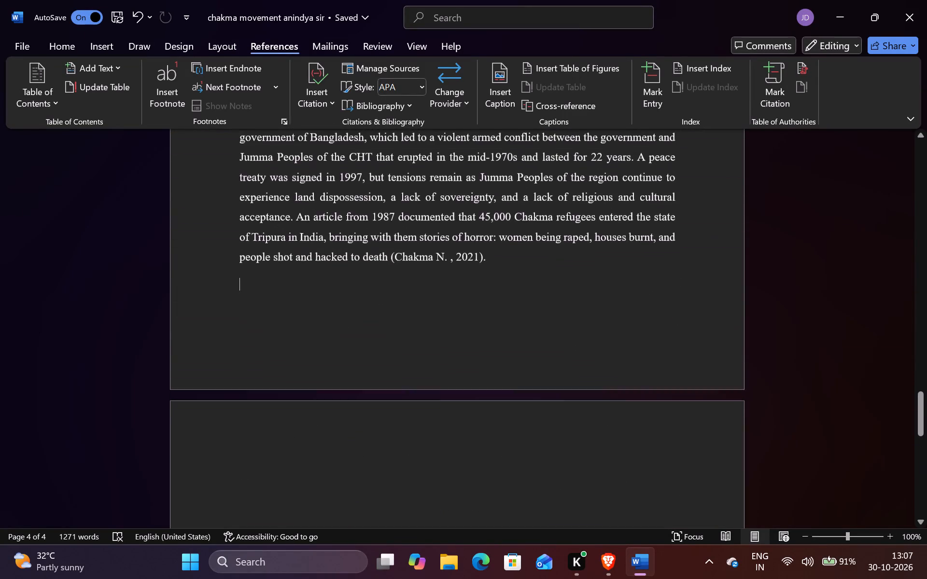
scroll(446, 516, "up", 2)
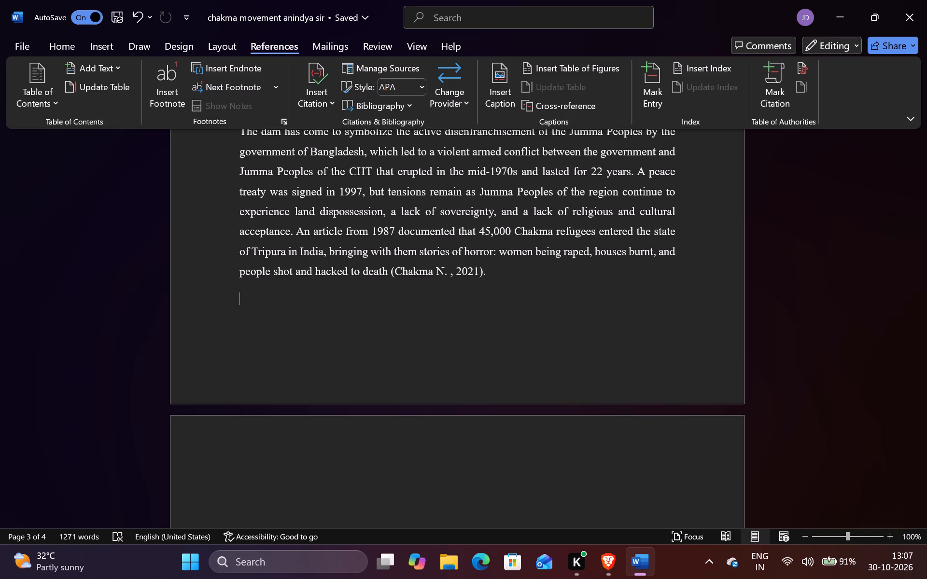
left_click(446, 516)
left_click(604, 562)
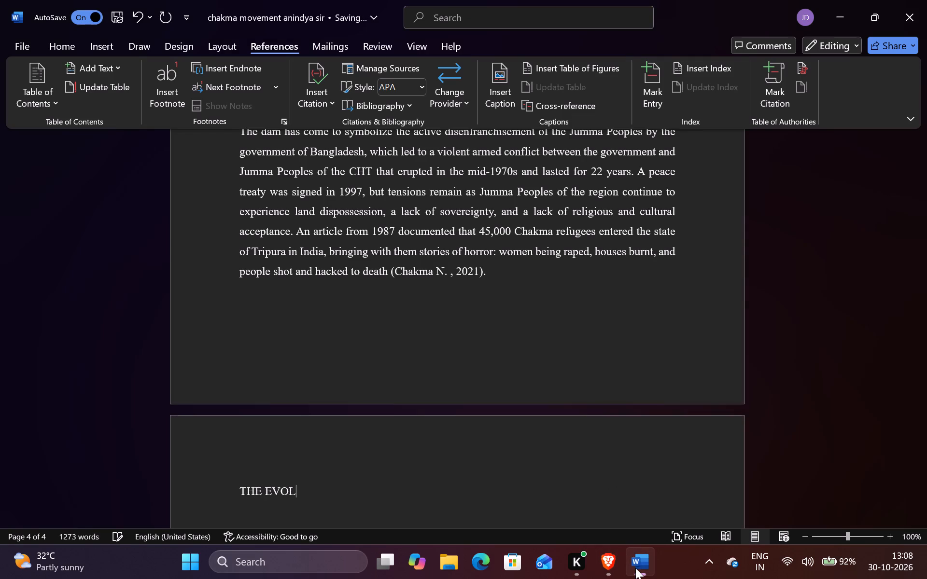
type("VING")
key("space")
type("NATURE")
key("space")
type("OF")
key("space")
type("THE CG")
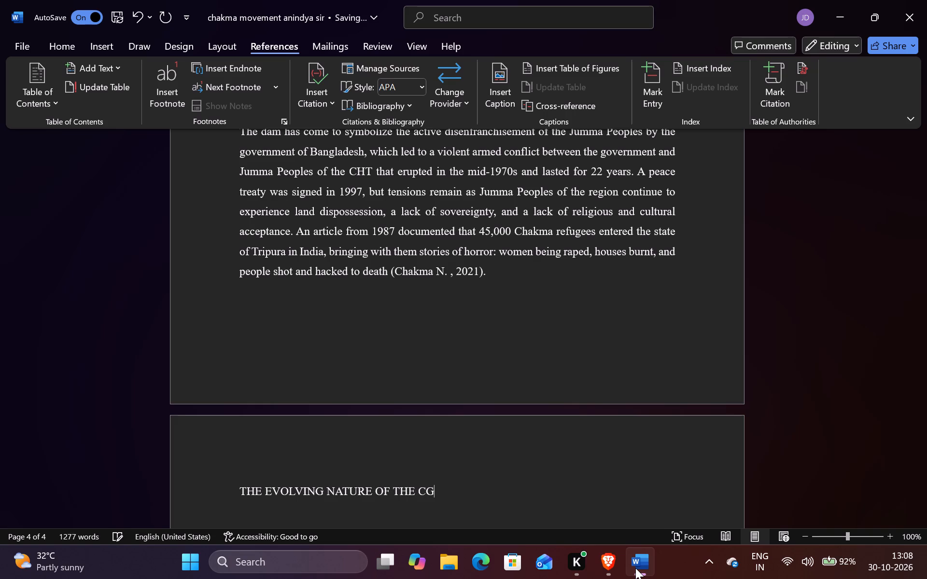
key("BackSpace")
type("HAKMA MOVEMENT")
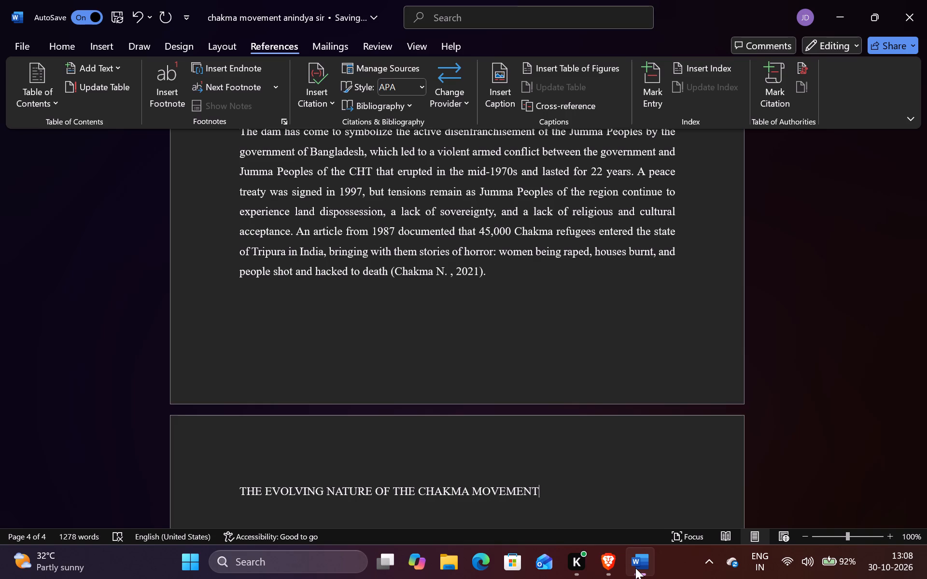
Delete the blank paragraph directly before the "THE EVOLVING NATURE OF THE CHAKMA MOVEMENT" heading to pull it back towards the preceding text.
scroll(635, 568, "down", 1)
scroll(596, 483, "down", 2)
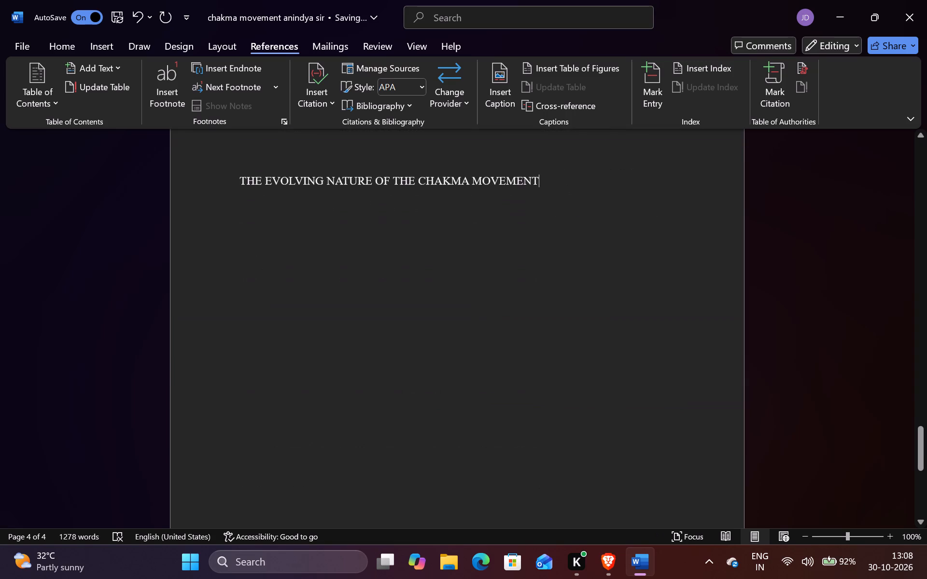
scroll(596, 483, "up", 4)
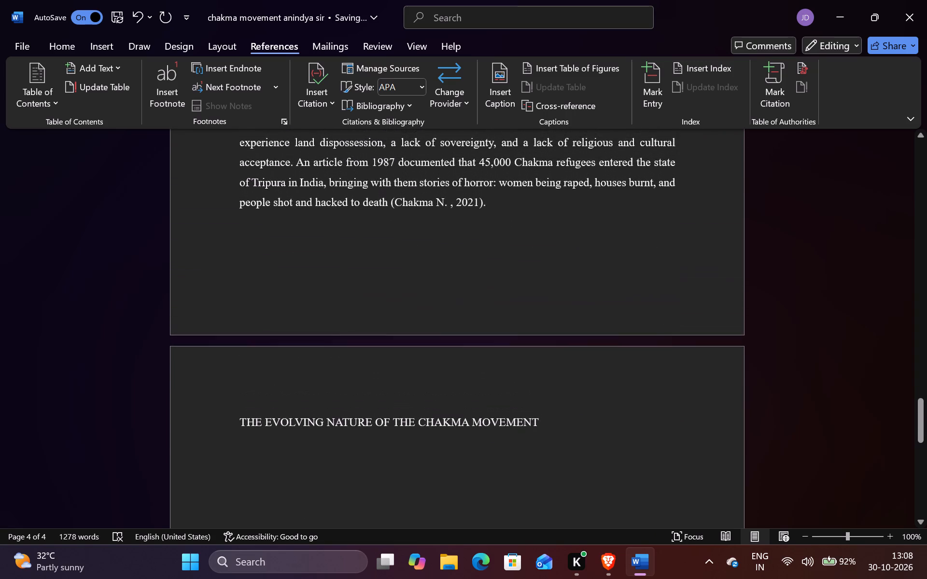
scroll(596, 483, "up", 1)
scroll(385, 474, "down", 1)
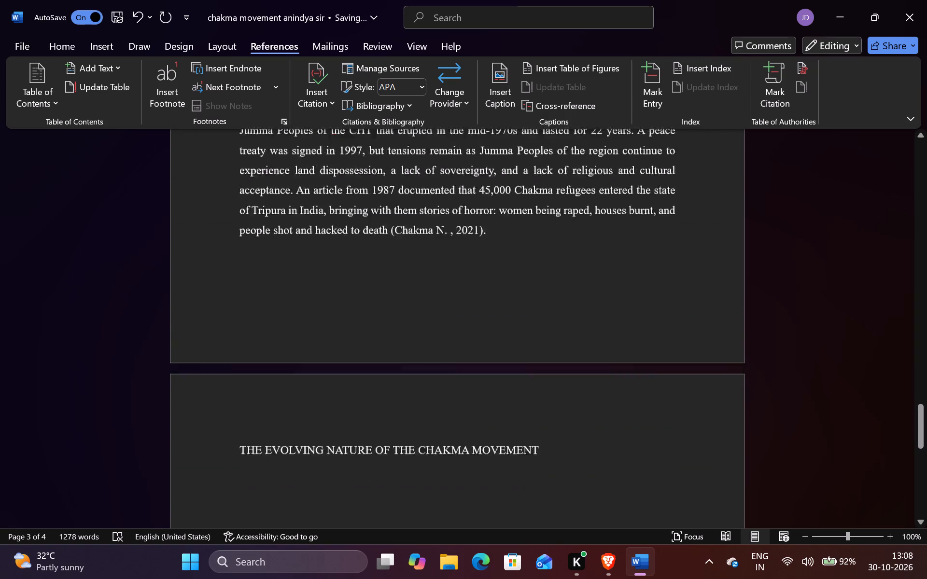
scroll(385, 474, "down", 1)
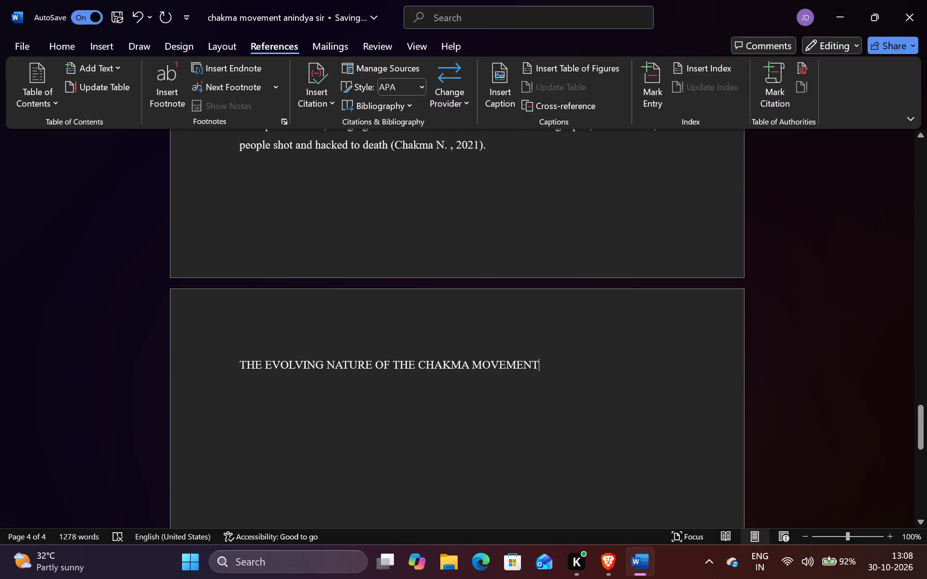
left_click(238, 362)
key("BackSpace")
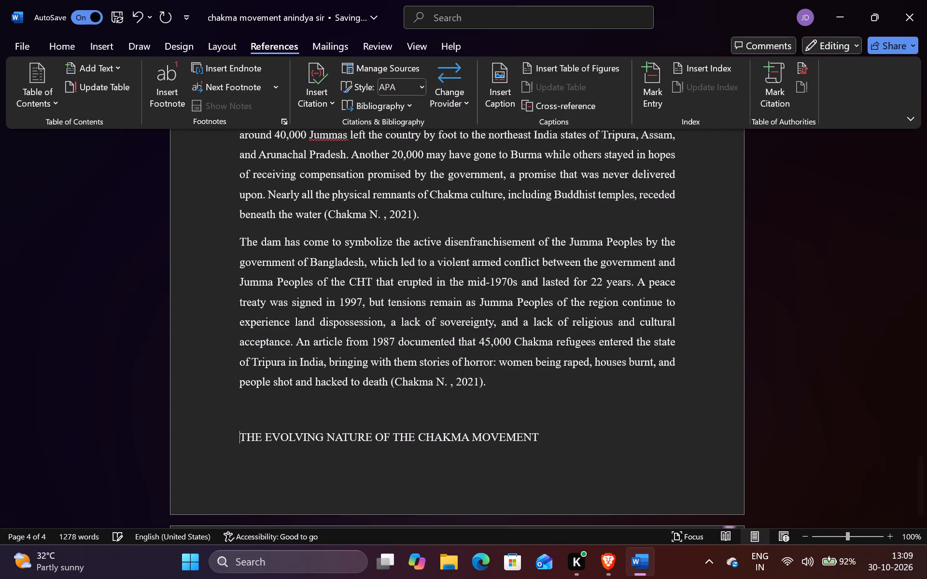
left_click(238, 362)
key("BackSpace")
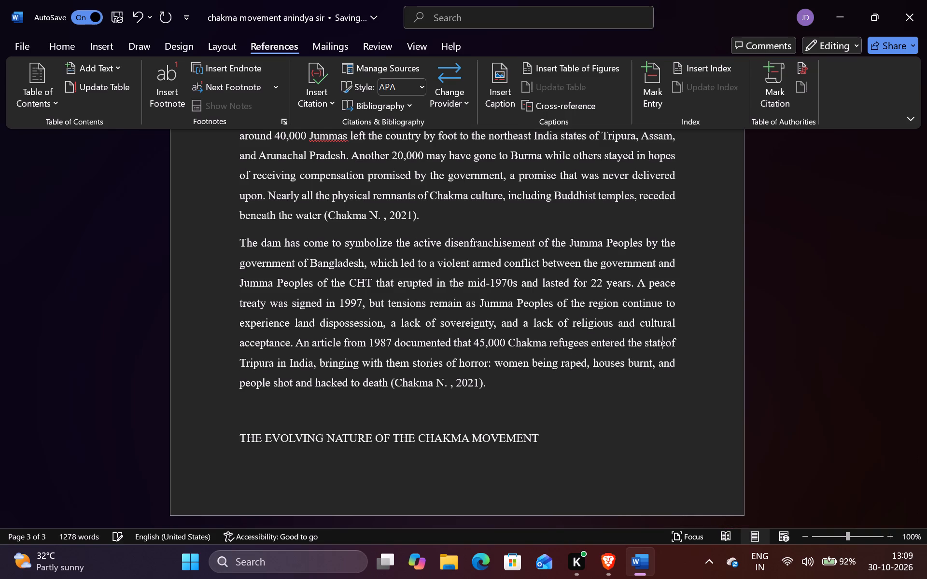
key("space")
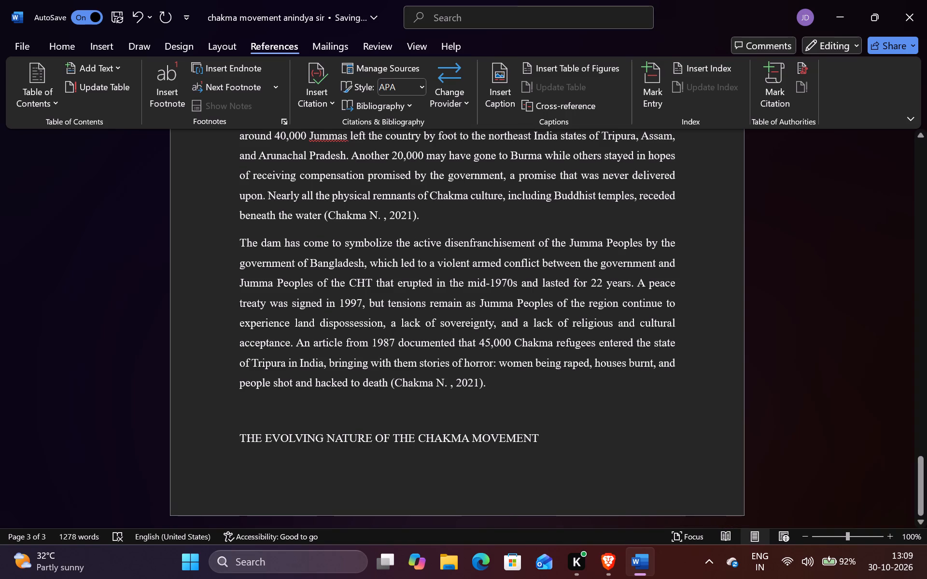
Insert an extra space between "of" and "Tripura" in the Kaptai Dam section's closing paragraph.
left_click(253, 362)
key("space")
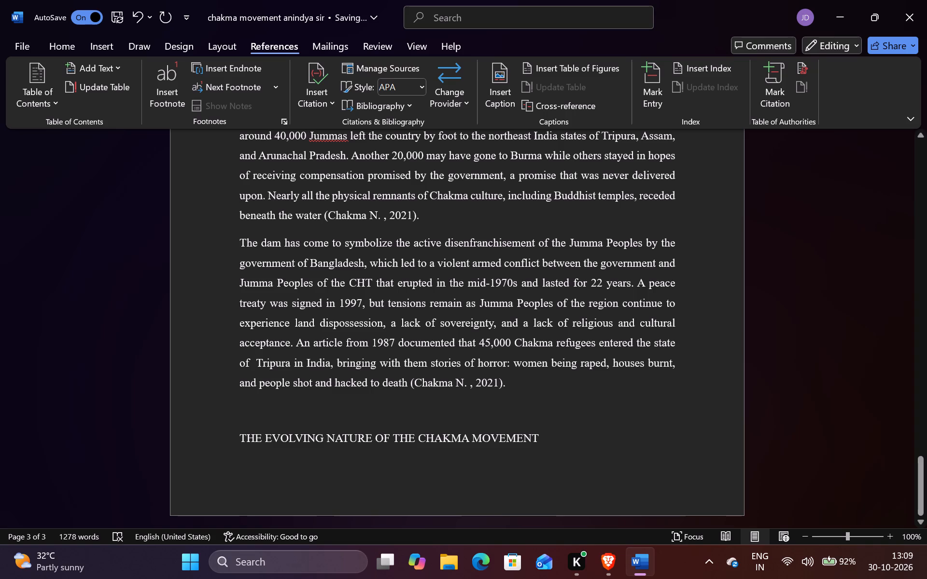
key("BackSpace")
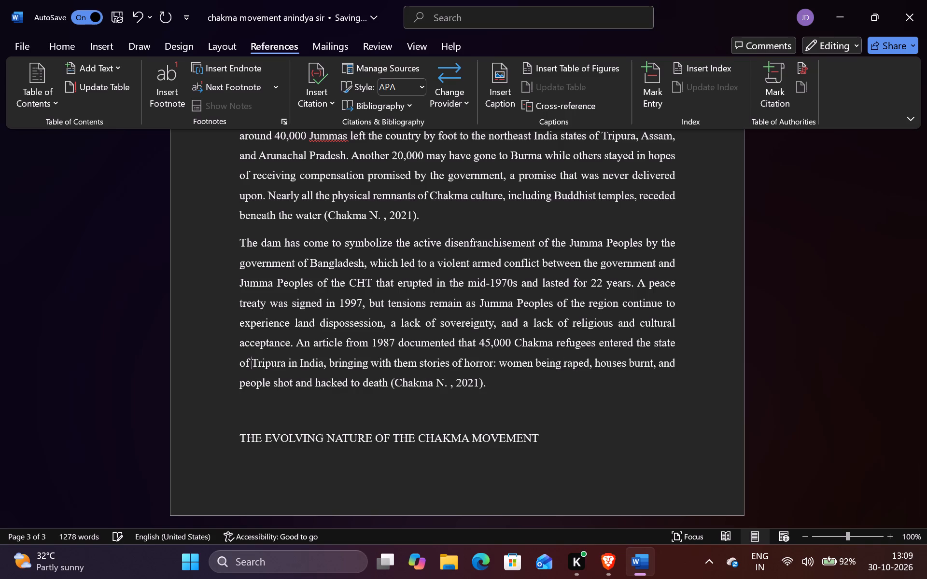
key("space")
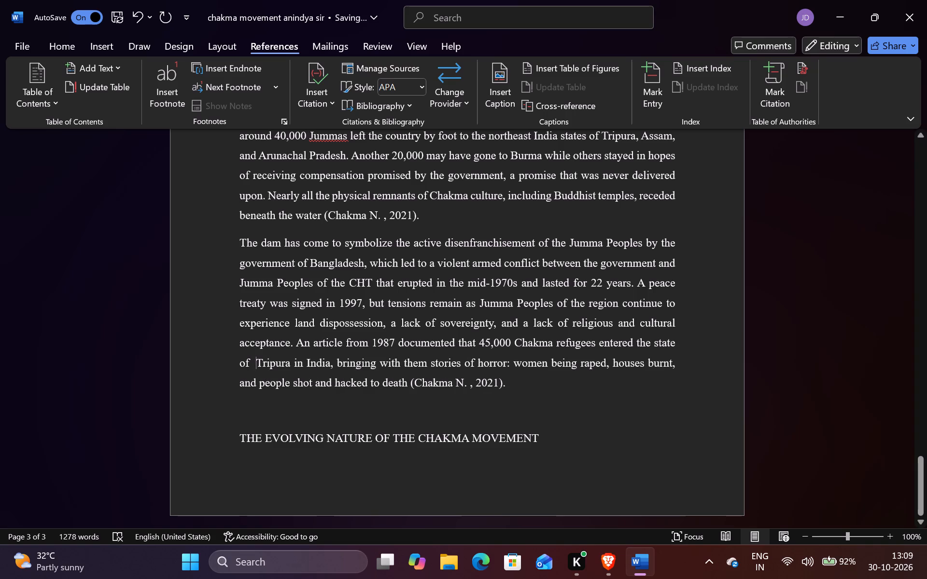
Remove the remaining blank line between the Kaptai Dam section's closing paragraph and the evolving nature heading, keeping the heading as its own paragraph.
left_click(237, 441)
key("BackSpace")
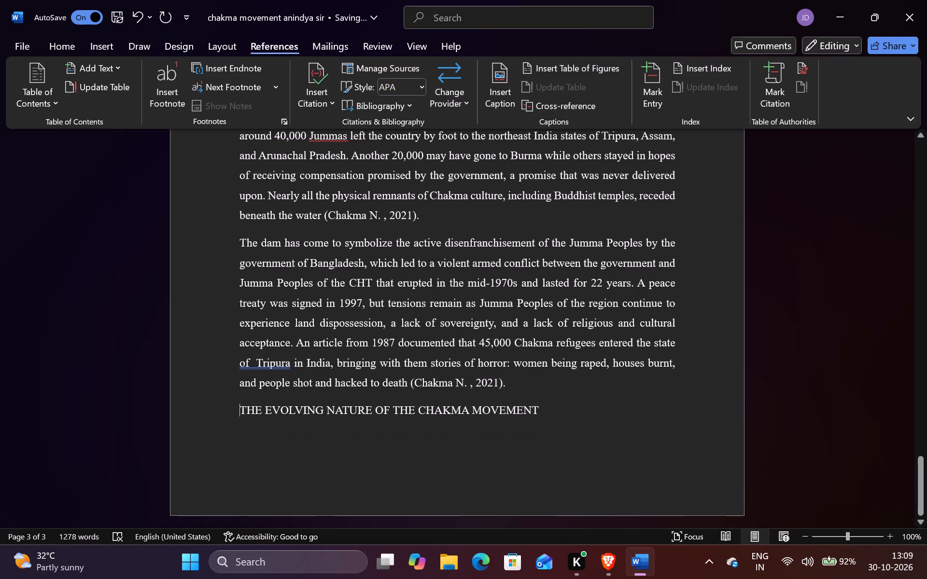
key("BackSpace")
key("space")
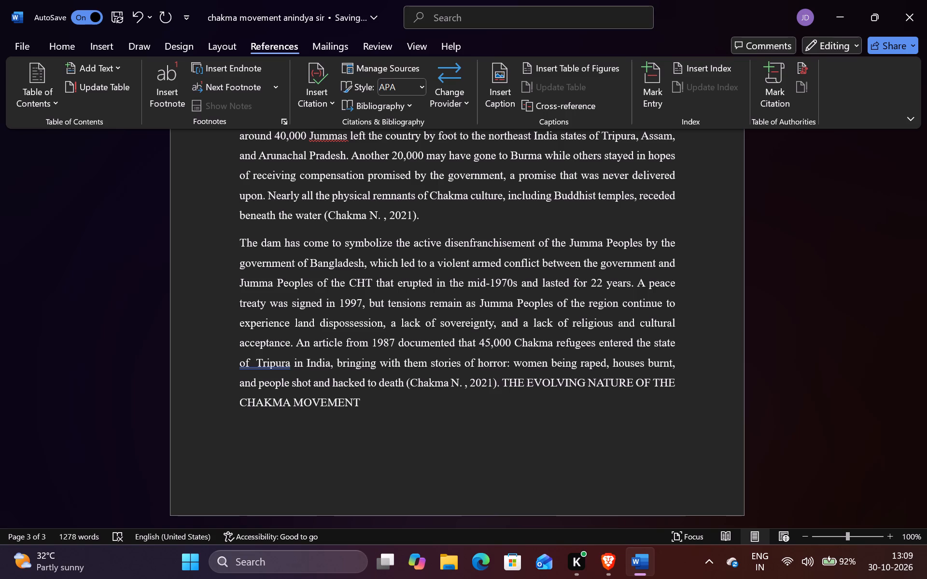
key("BackSpace")
key("Return")
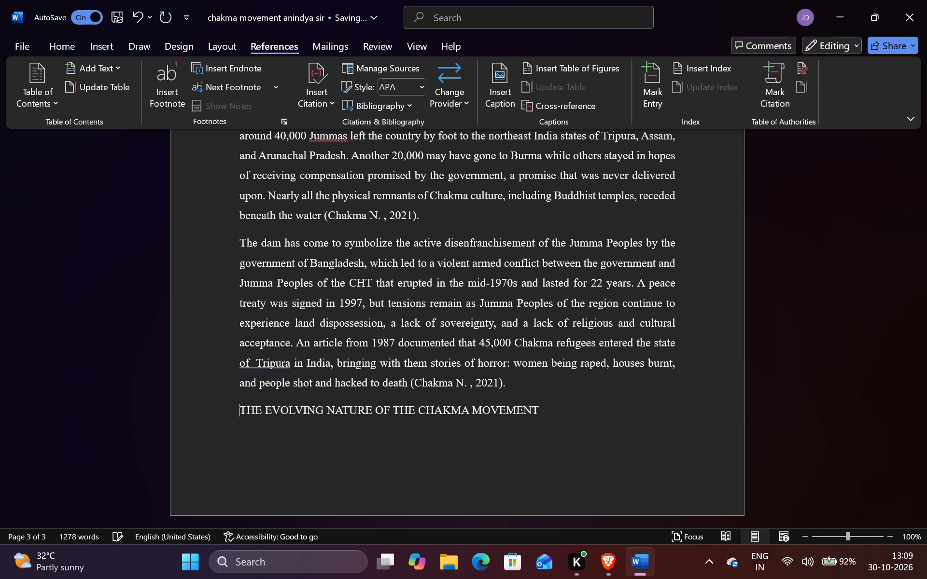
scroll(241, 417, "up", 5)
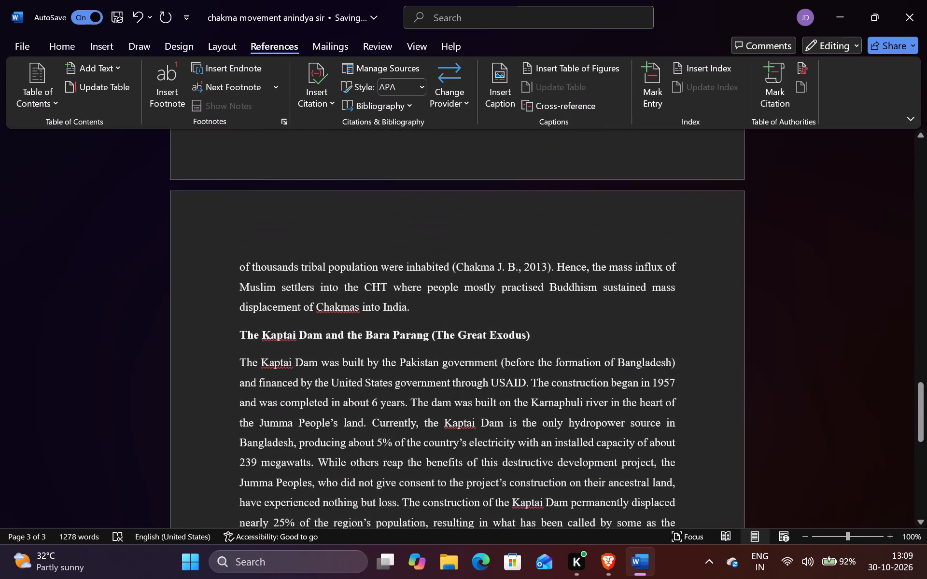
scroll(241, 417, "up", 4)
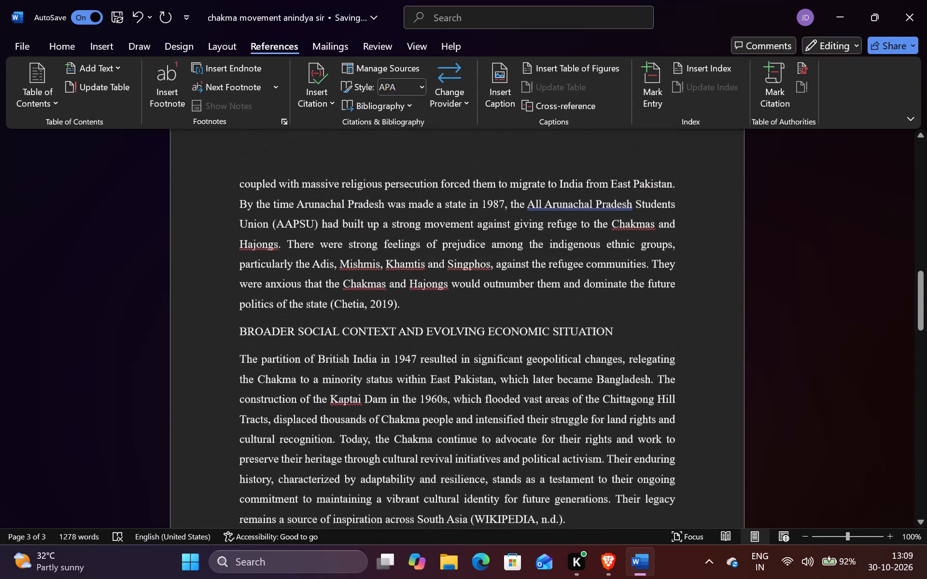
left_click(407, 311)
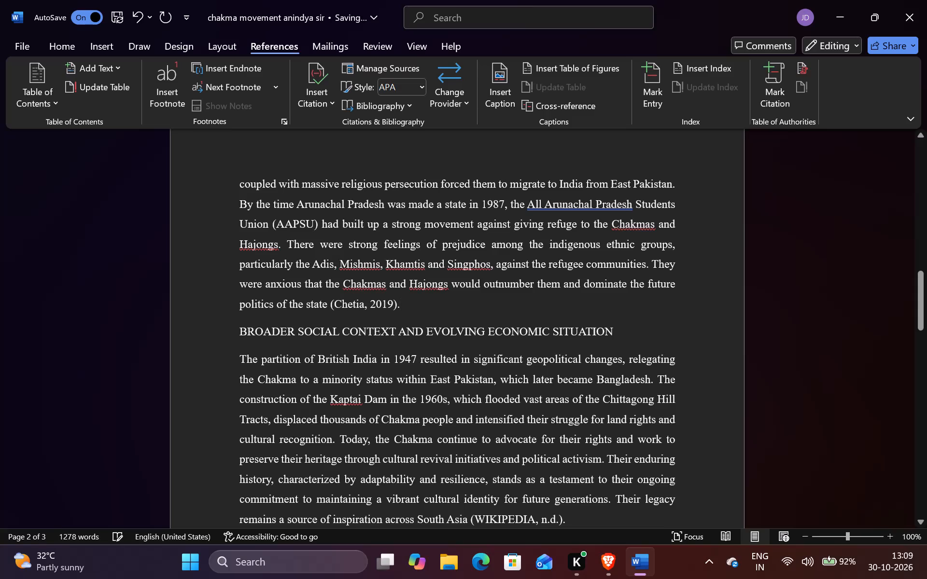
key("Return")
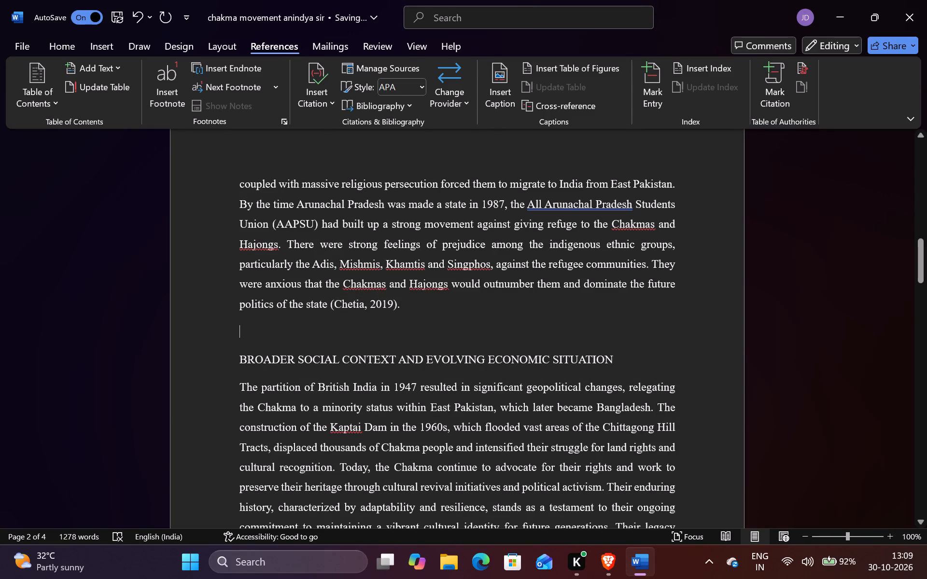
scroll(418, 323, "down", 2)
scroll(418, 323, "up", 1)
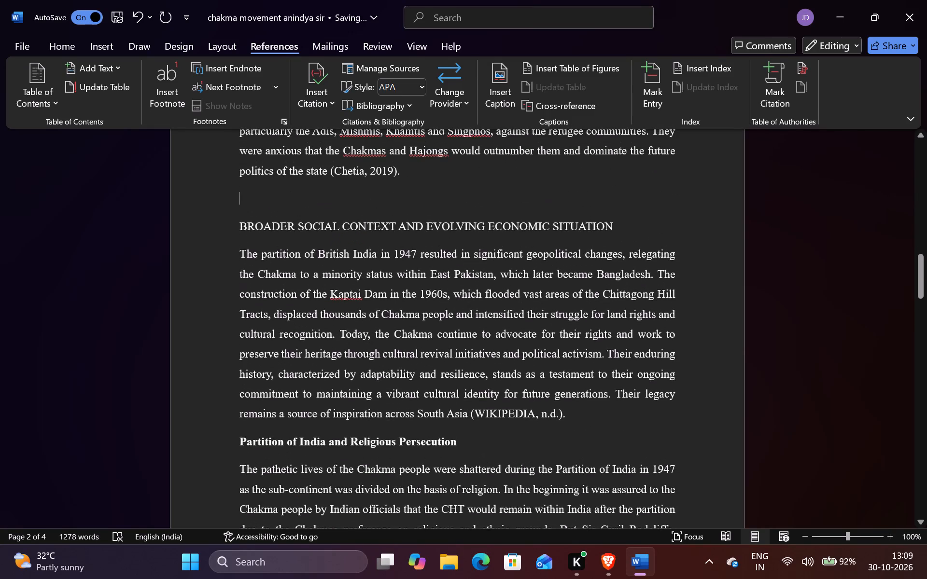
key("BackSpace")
Start a new paragraph after the heading "THE EVOLVING NATURE OF THE CHAKMA MOVEMENT" at the end of the essay.
scroll(418, 323, "down", 3)
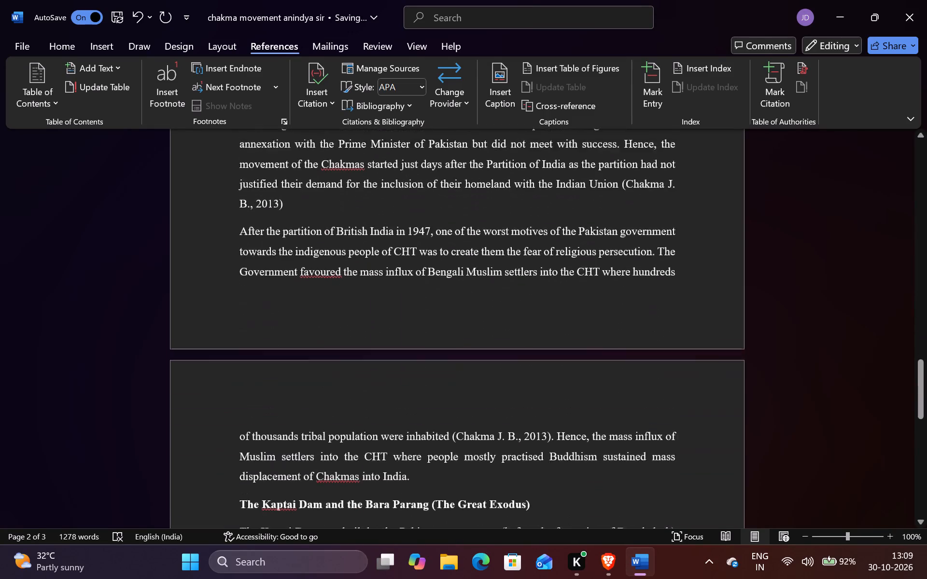
scroll(418, 323, "down", 5)
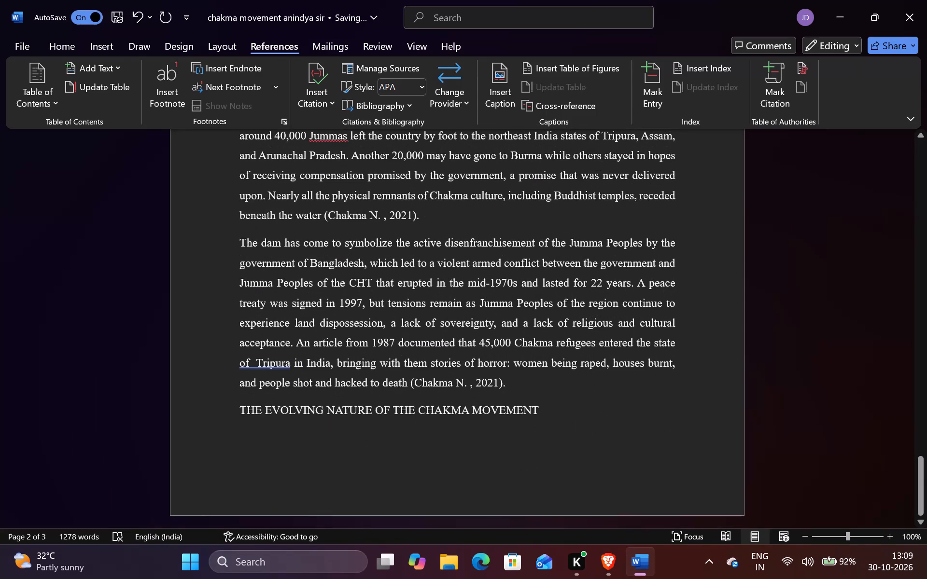
left_click(259, 455)
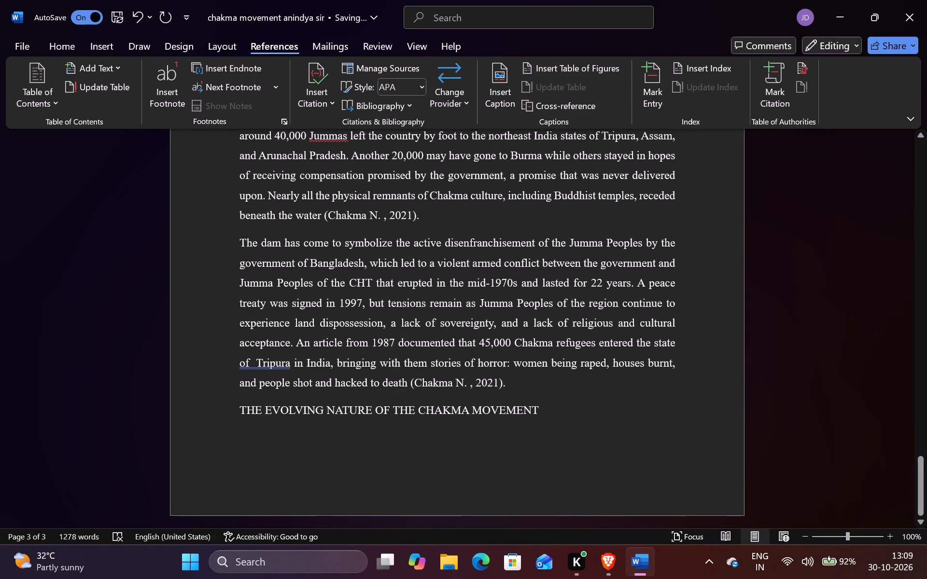
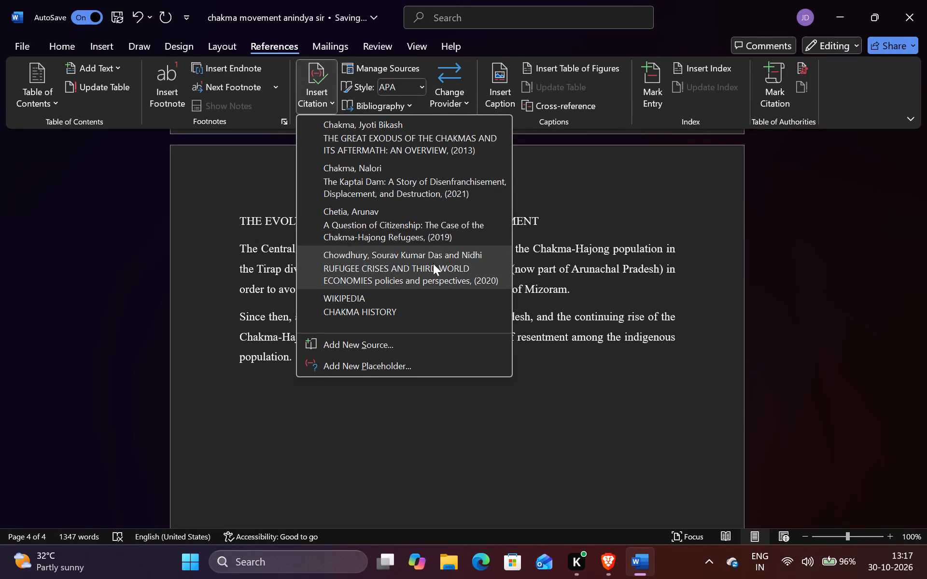
Switch to the SPRF brief in the browser and read the section on opposition against the settlement of refugees in Arunachal Pradesh.
left_click(519, 372)
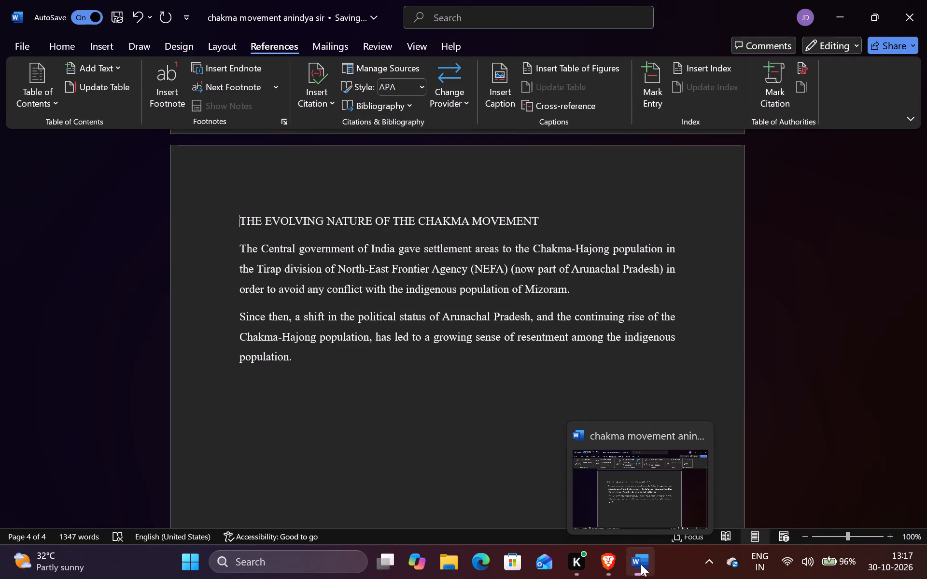
left_click(607, 556)
scroll(381, 353, "down", 1)
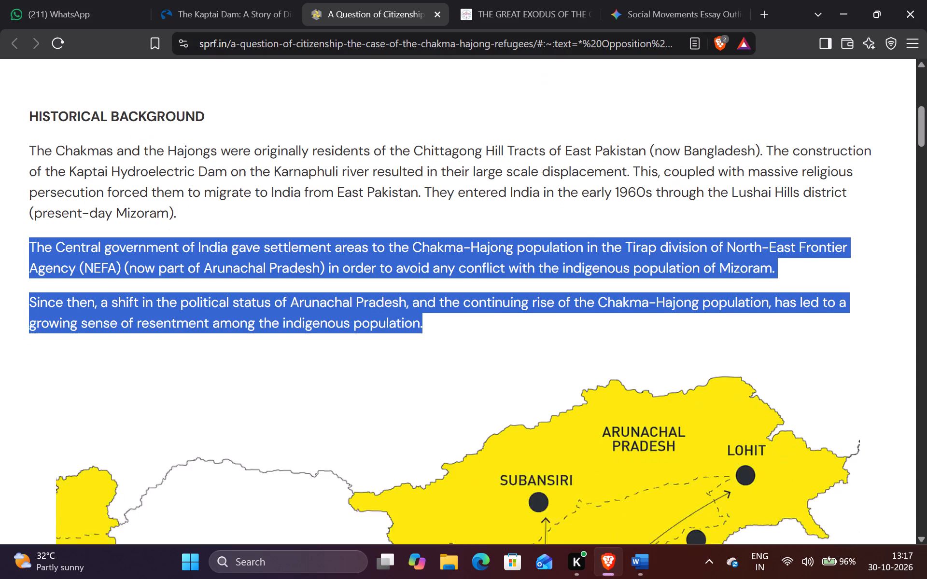
scroll(381, 353, "down", 7)
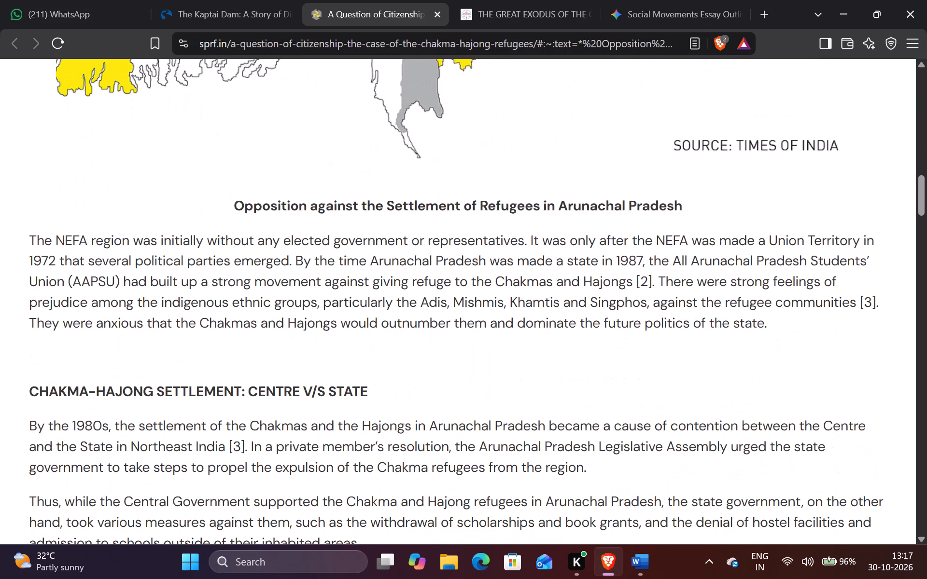
scroll(381, 353, "down", 1)
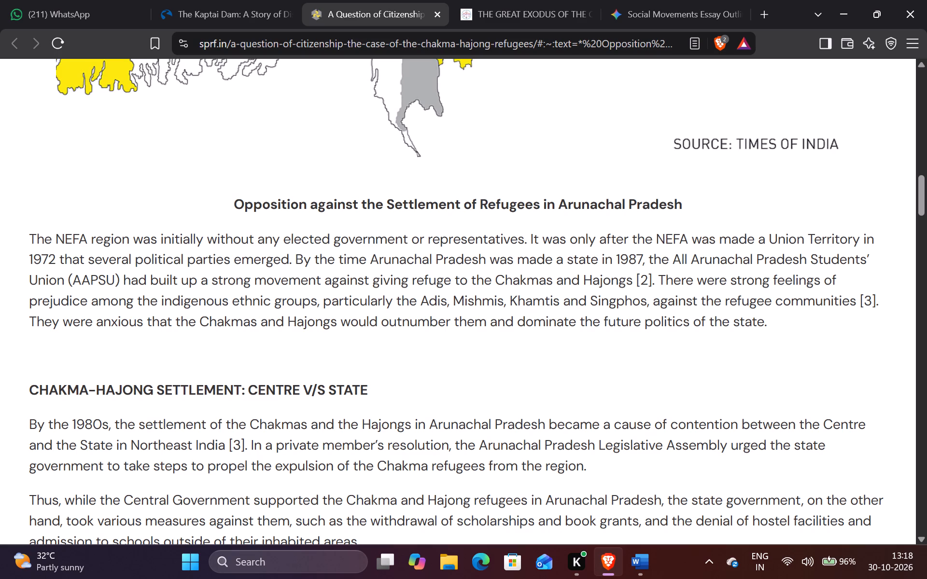
left_click(523, 324)
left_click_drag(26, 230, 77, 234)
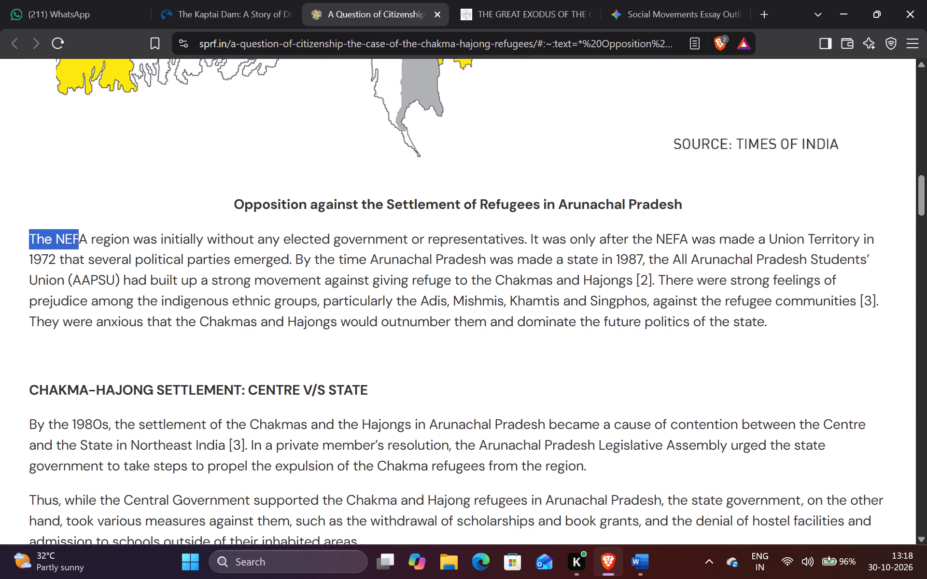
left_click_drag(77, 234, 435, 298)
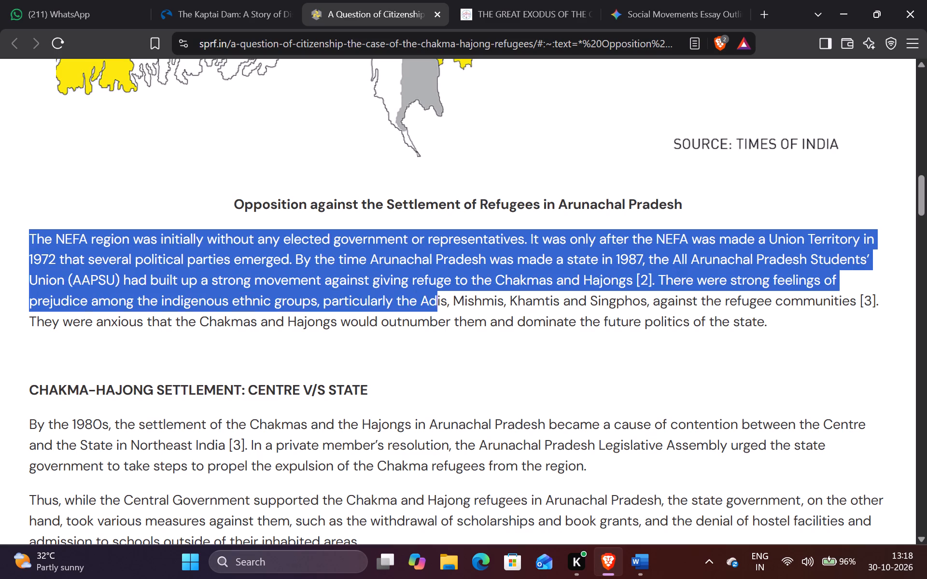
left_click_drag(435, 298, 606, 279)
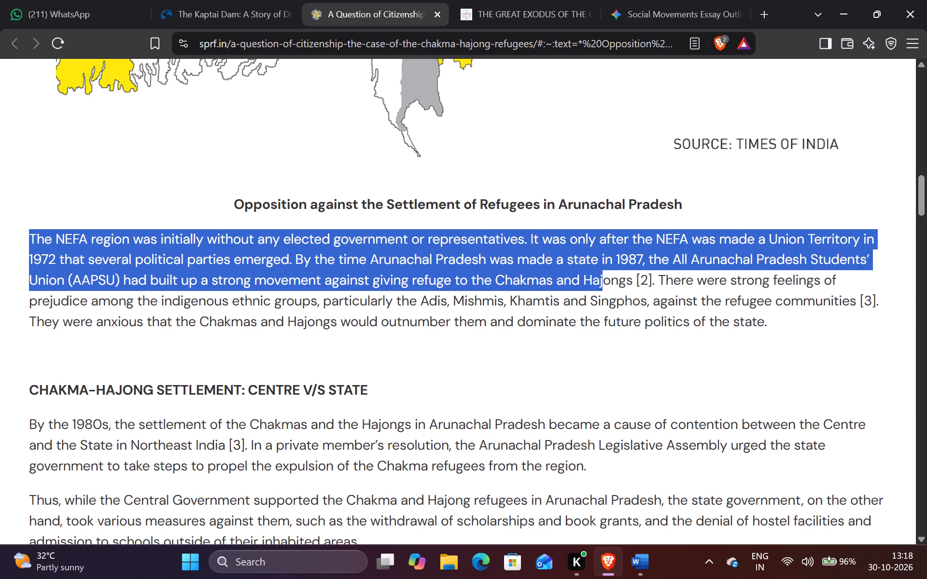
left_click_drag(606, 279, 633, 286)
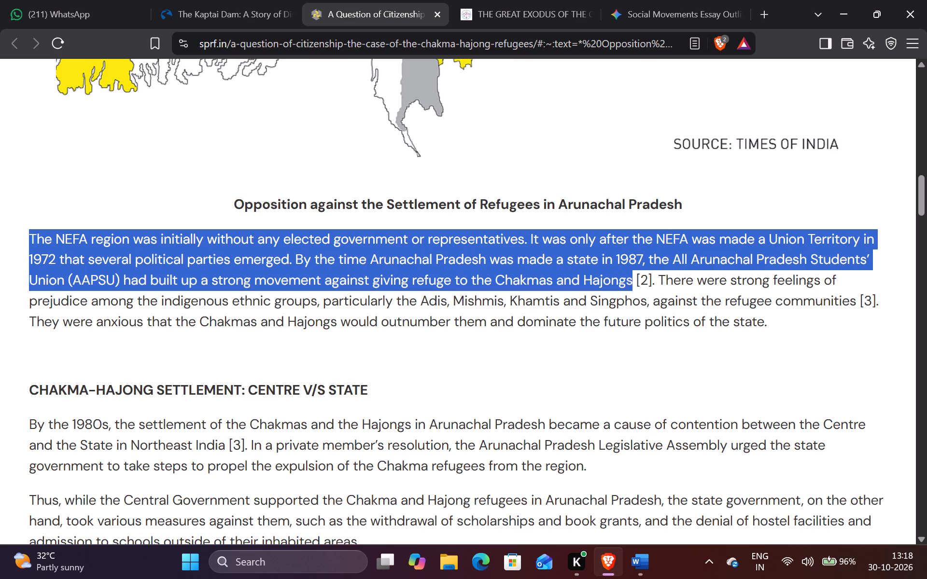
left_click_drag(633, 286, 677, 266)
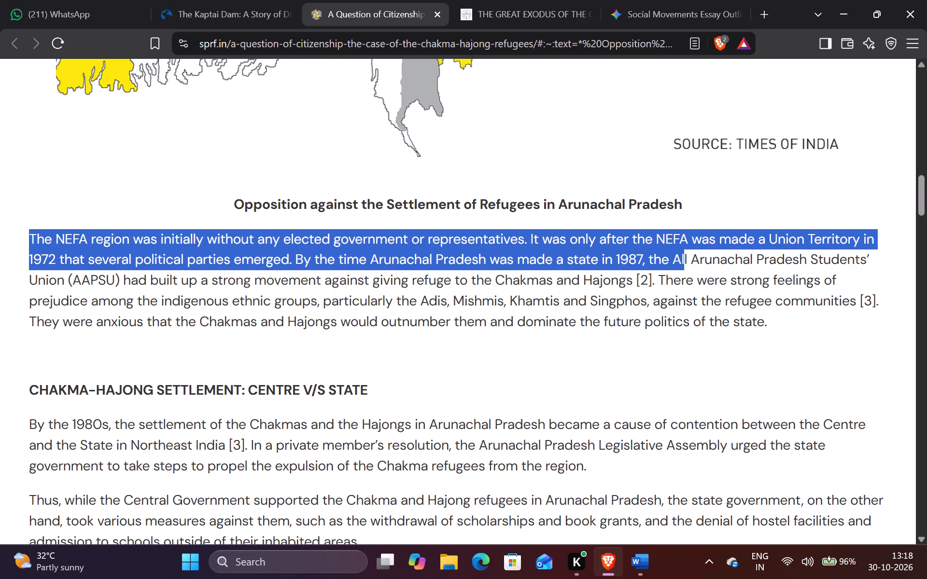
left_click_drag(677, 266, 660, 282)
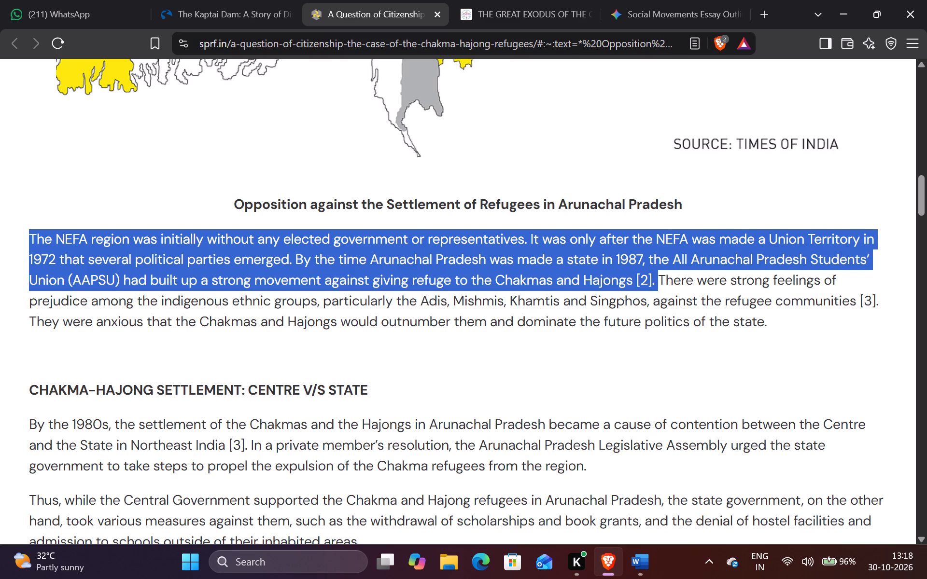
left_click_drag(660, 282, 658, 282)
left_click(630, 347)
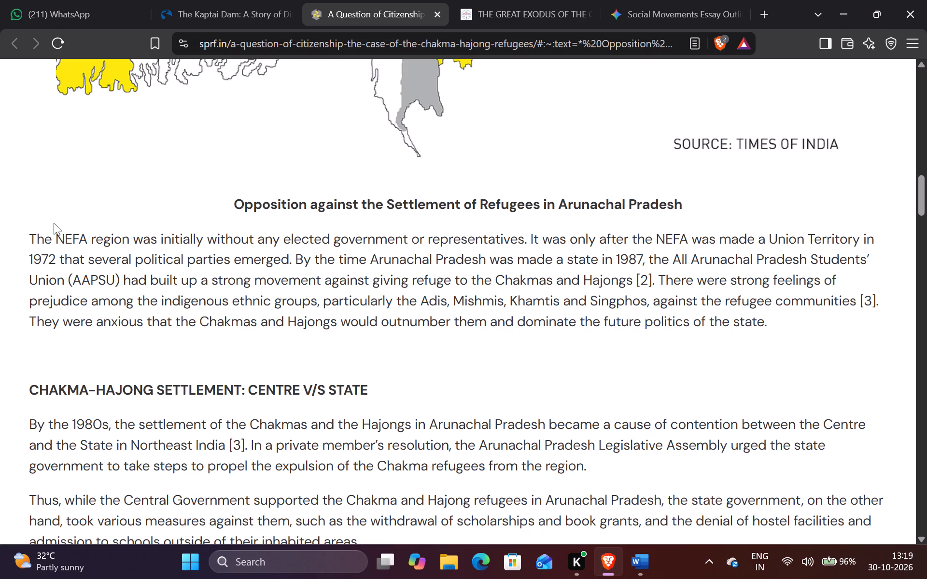
Copy the whole NEFA region paragraph, through "future politics of the state", from the SPRF brief's Opposition against the Settlement section.
left_click_drag(26, 227, 471, 237)
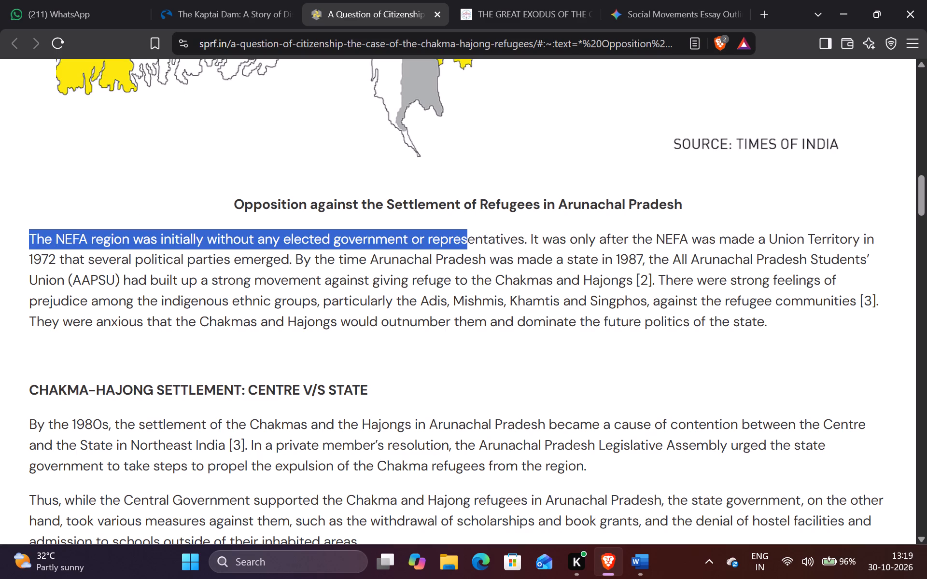
left_click_drag(471, 237, 782, 296)
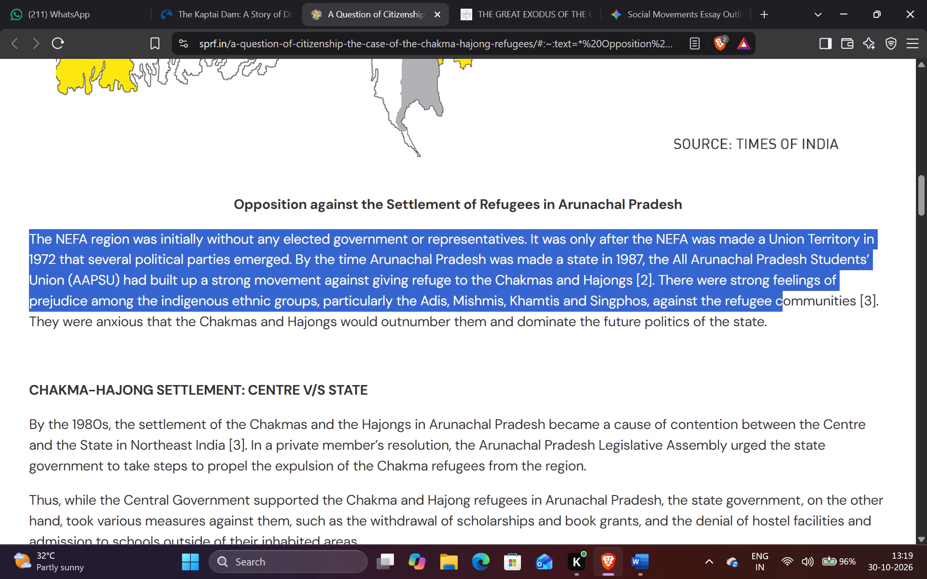
left_click_drag(782, 296, 795, 311)
left_click_drag(795, 311, 797, 320)
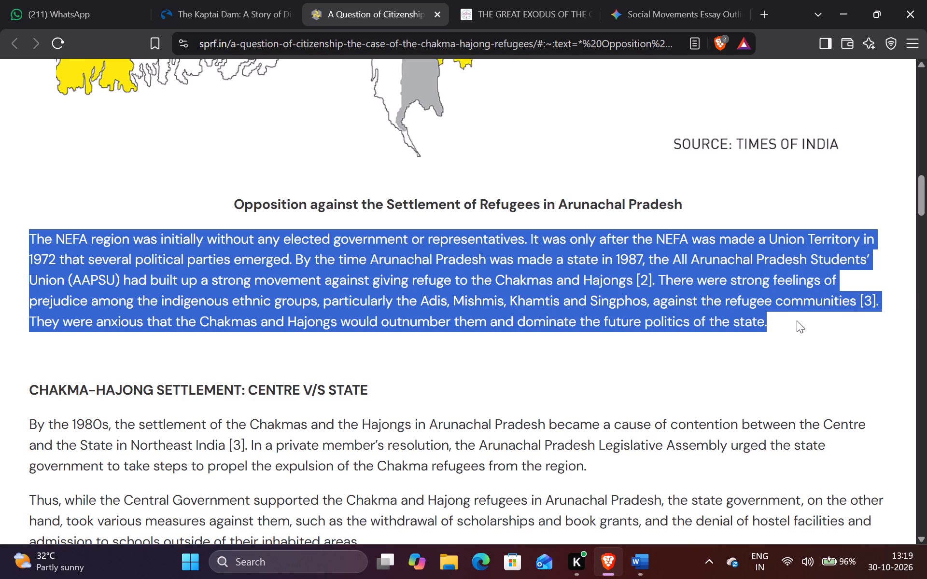
key("ctrl+c")
Back in the Word essay, join the "Since then" paragraph onto the end of the "Central government of India" paragraph with a space.
left_click(647, 568)
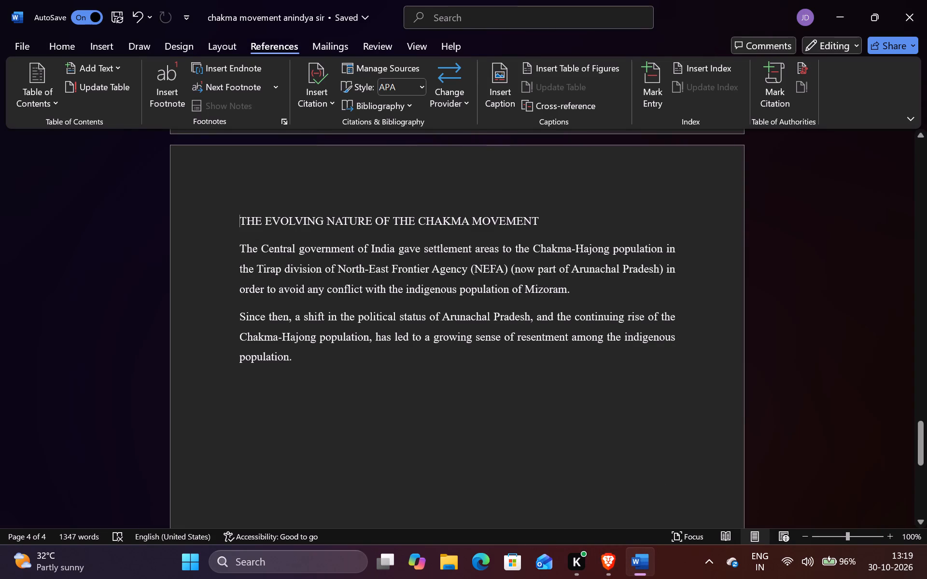
left_click(262, 391)
left_click(297, 364)
key("Return")
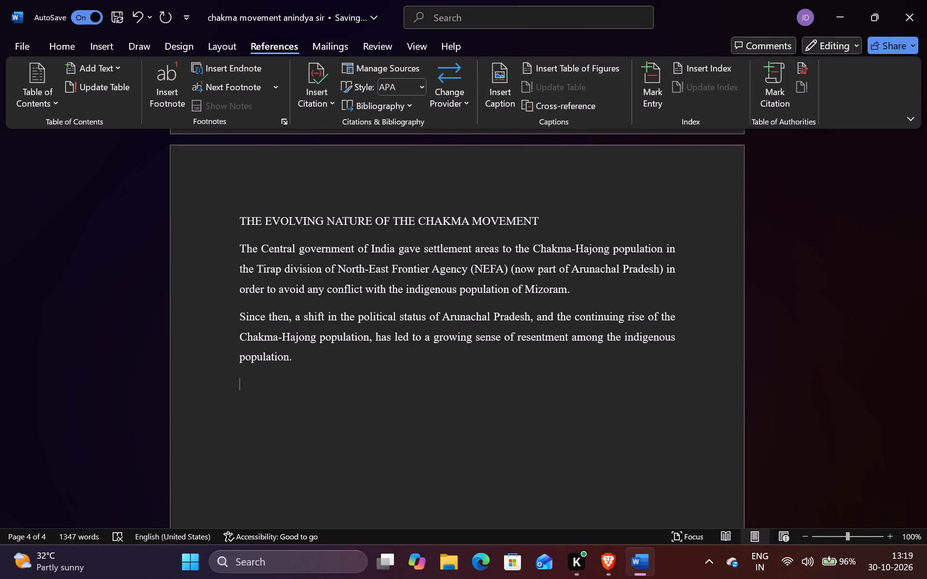
key("BackSpace")
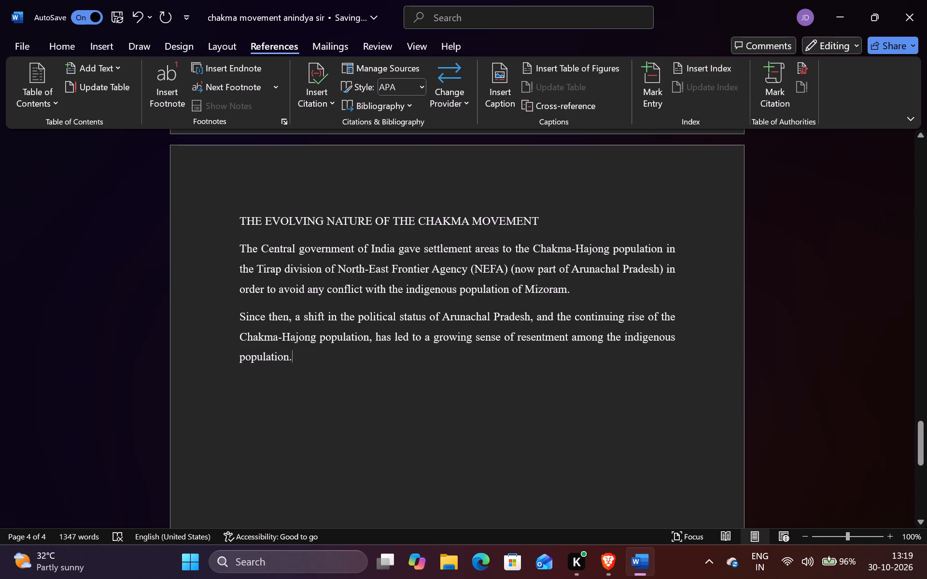
left_click(232, 323)
key("BackSpace")
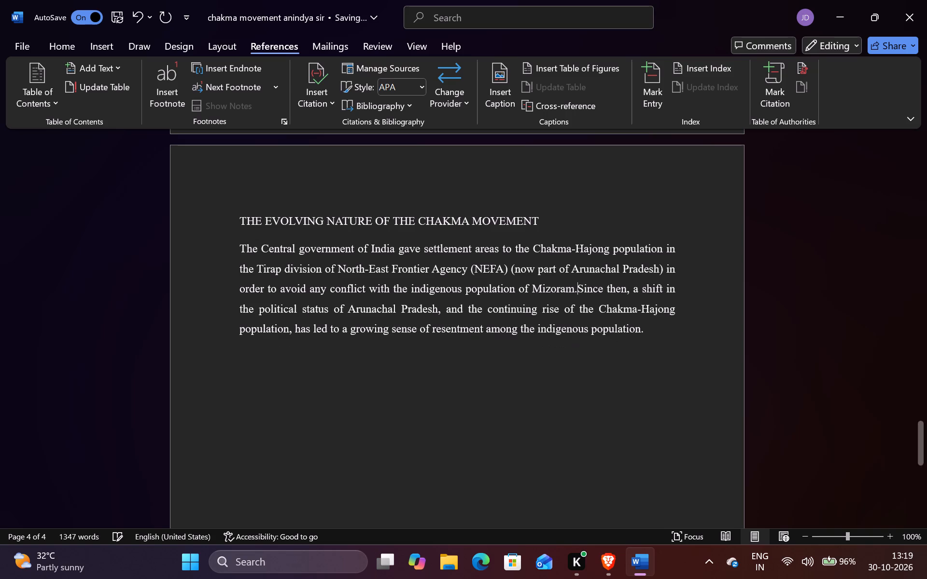
key("space")
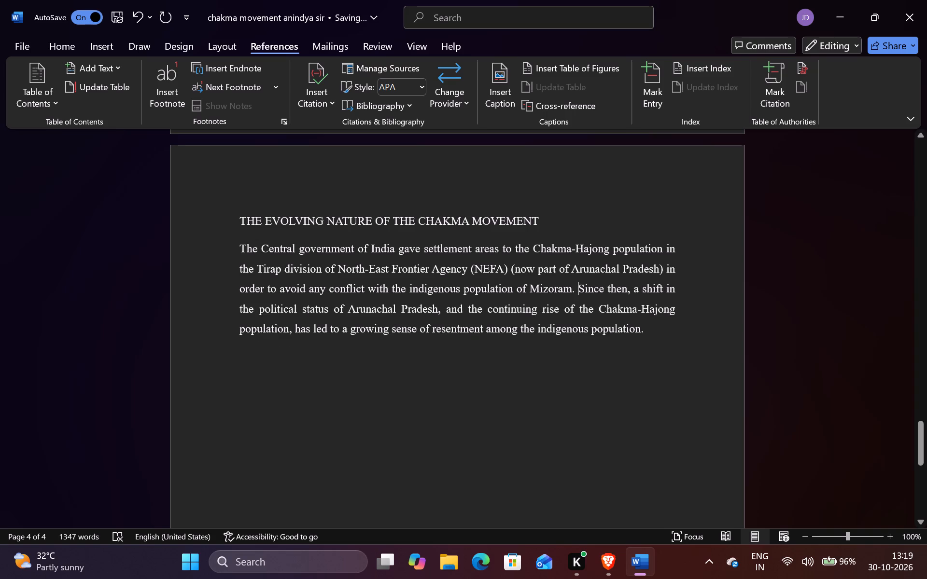
Paste the copied NEFA region paragraph as a new paragraph after "indigenous population.", keeping text only.
left_click(646, 328)
key("Return")
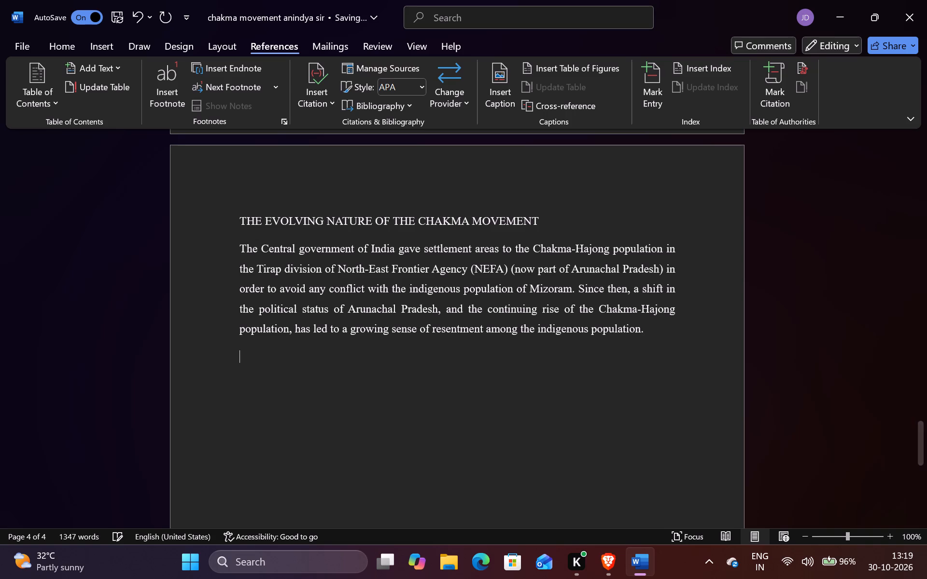
key("ctrl+v")
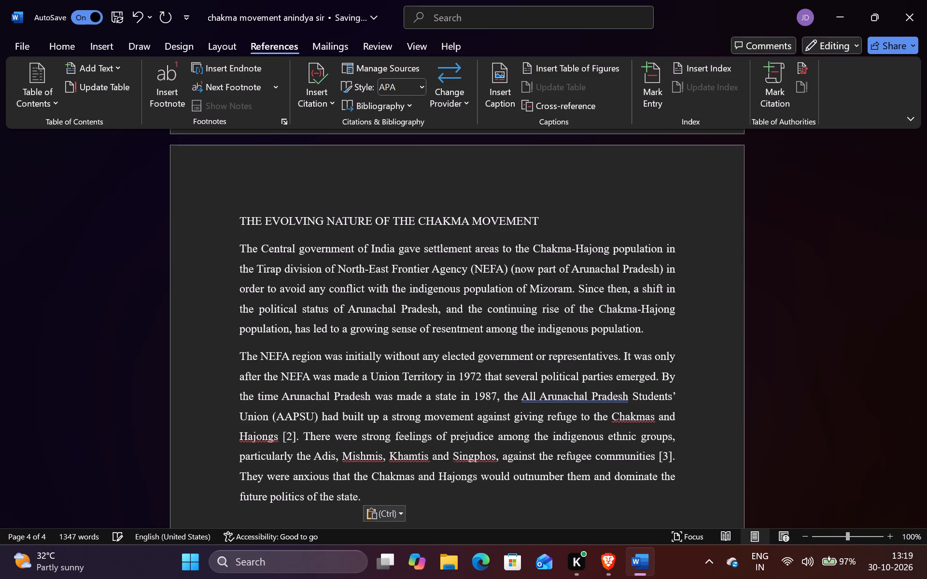
scroll(571, 361, "down", 1)
scroll(571, 361, "up", 1)
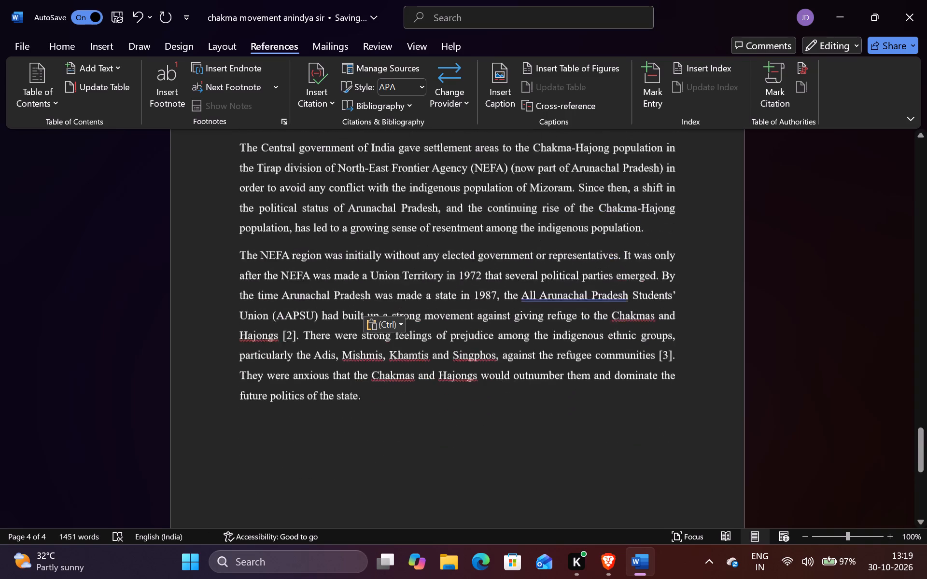
scroll(571, 361, "up", 1)
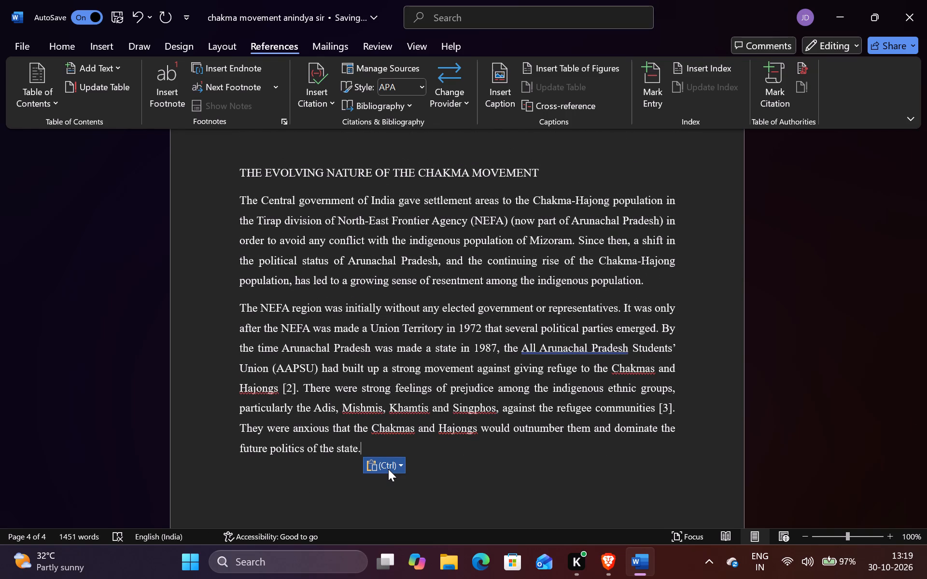
left_click(388, 469)
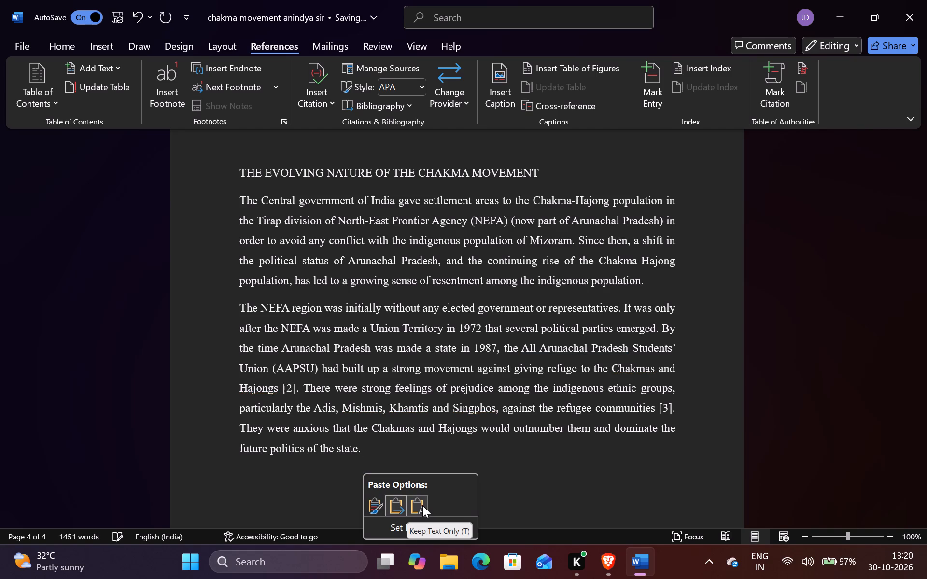
left_click(422, 505)
left_click(510, 483)
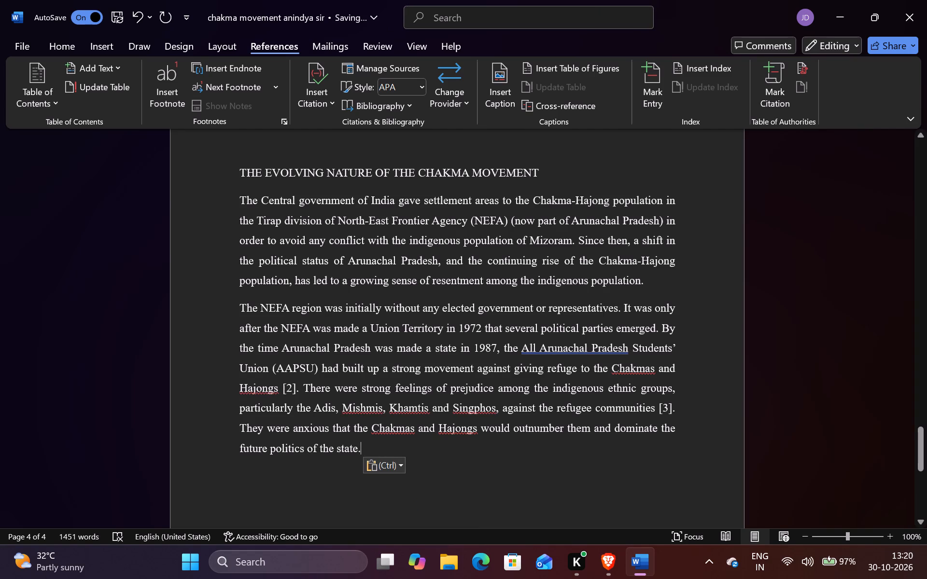
left_click(379, 475)
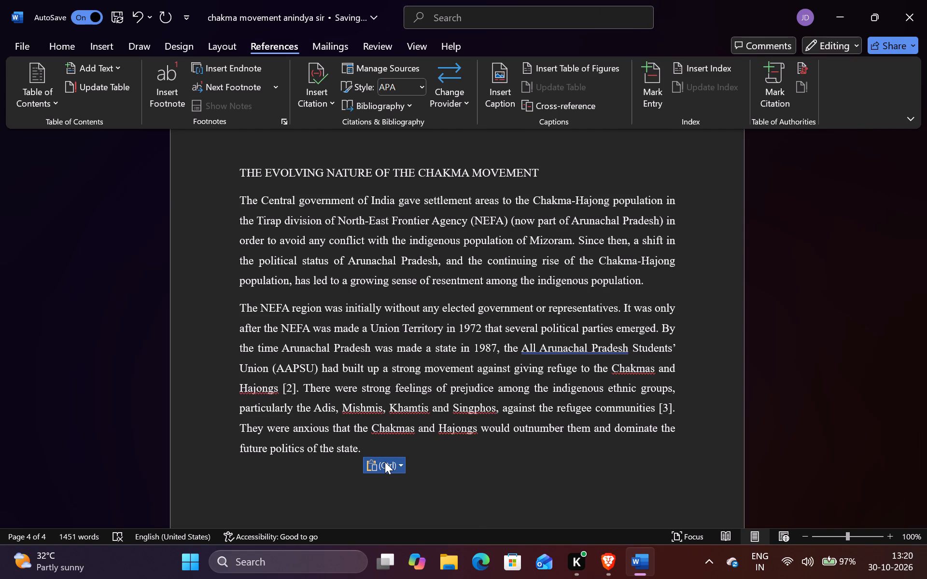
left_click(385, 462)
left_click(535, 487)
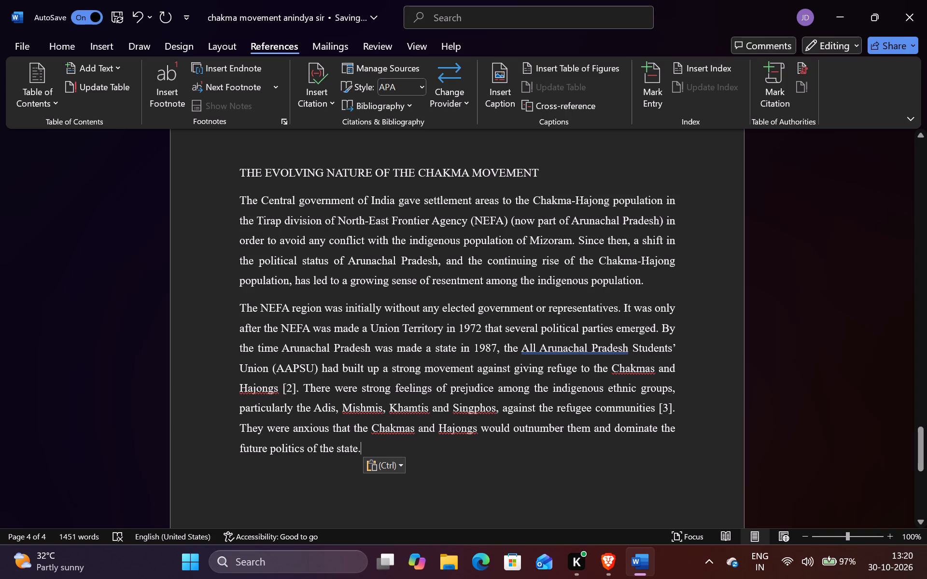
Correct "Students’" to "Student’s" in the All Arunachal Pradesh union name in the NEFA region paragraph.
left_click(675, 348)
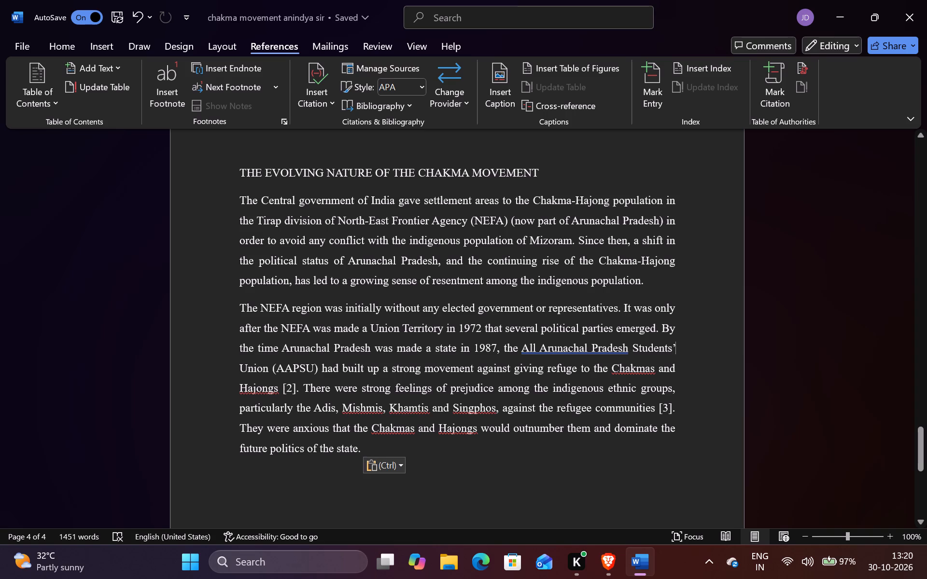
key("BackSpace")
key("BackSpace")
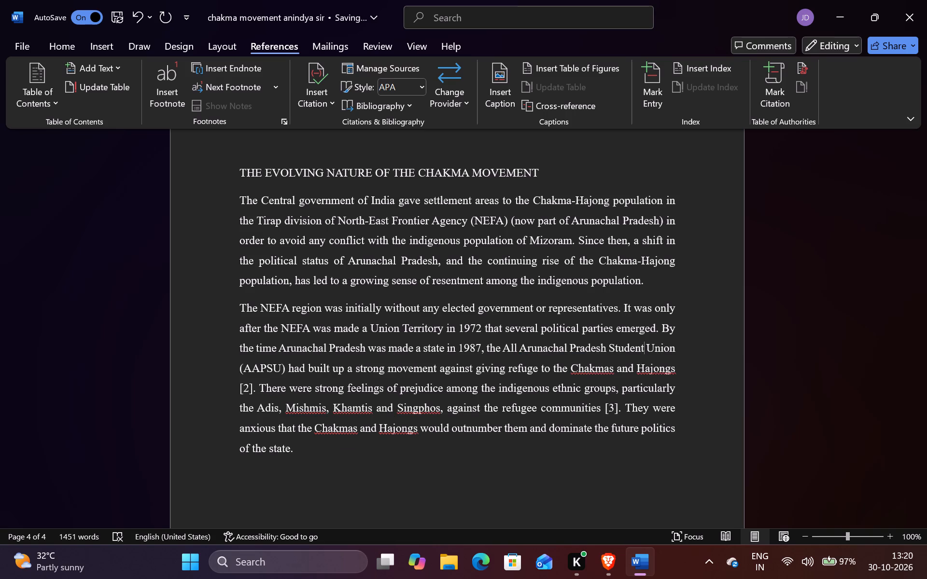
key("apostrophe")
key("s")
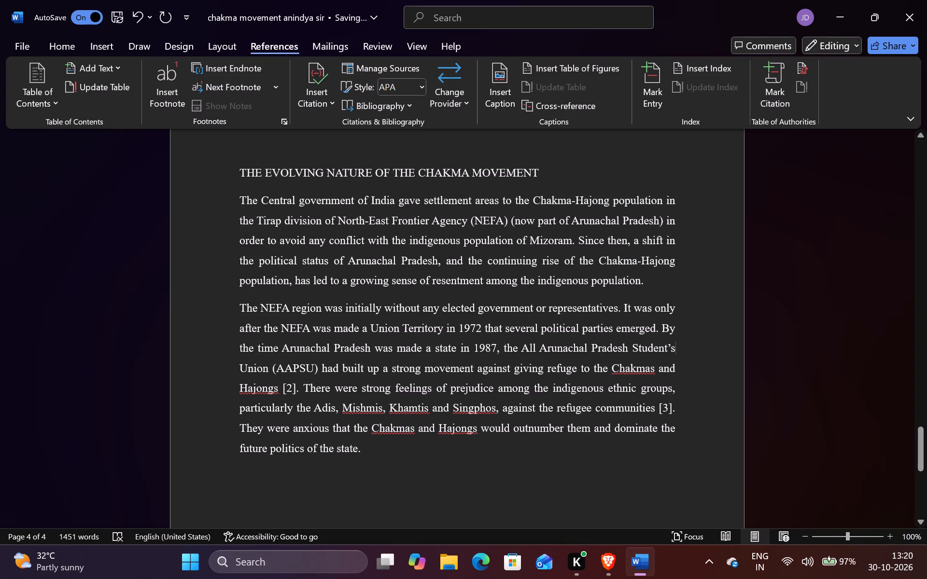
Delete the reference marker [2] and the space before it after "Chakmas and Hajongs" in the NEFA region paragraph.
left_click(295, 390)
key("BackSpace")
key("BackSpace")
key("BackSpace")
key("BackSpace")
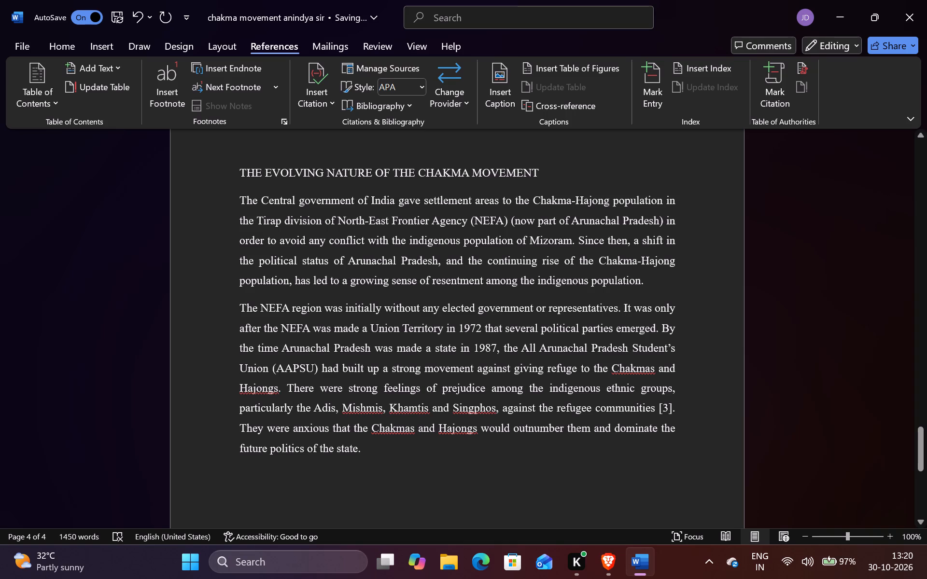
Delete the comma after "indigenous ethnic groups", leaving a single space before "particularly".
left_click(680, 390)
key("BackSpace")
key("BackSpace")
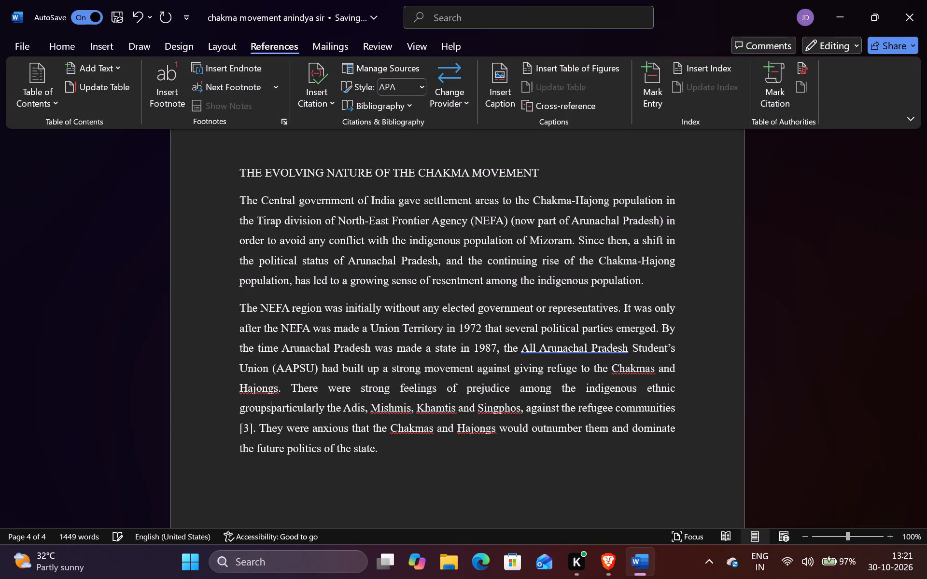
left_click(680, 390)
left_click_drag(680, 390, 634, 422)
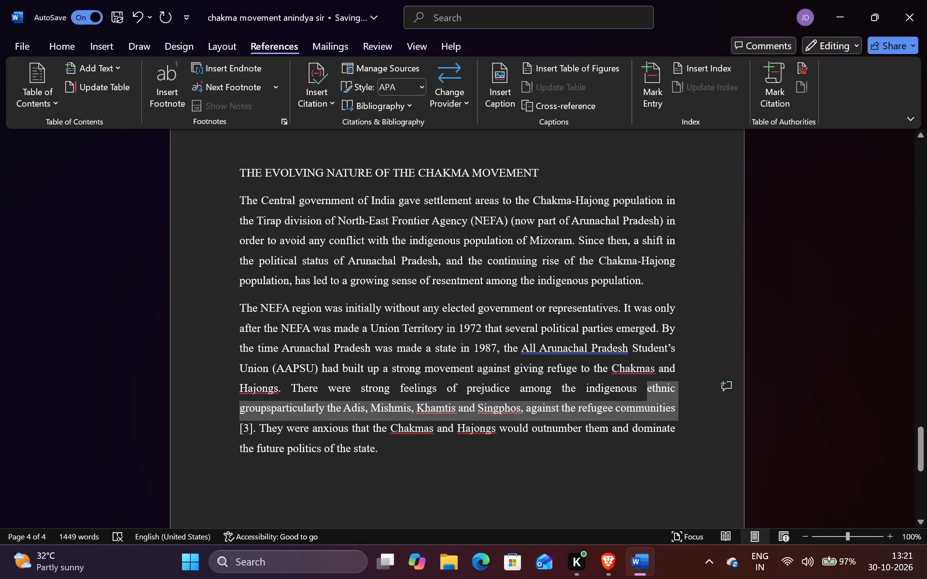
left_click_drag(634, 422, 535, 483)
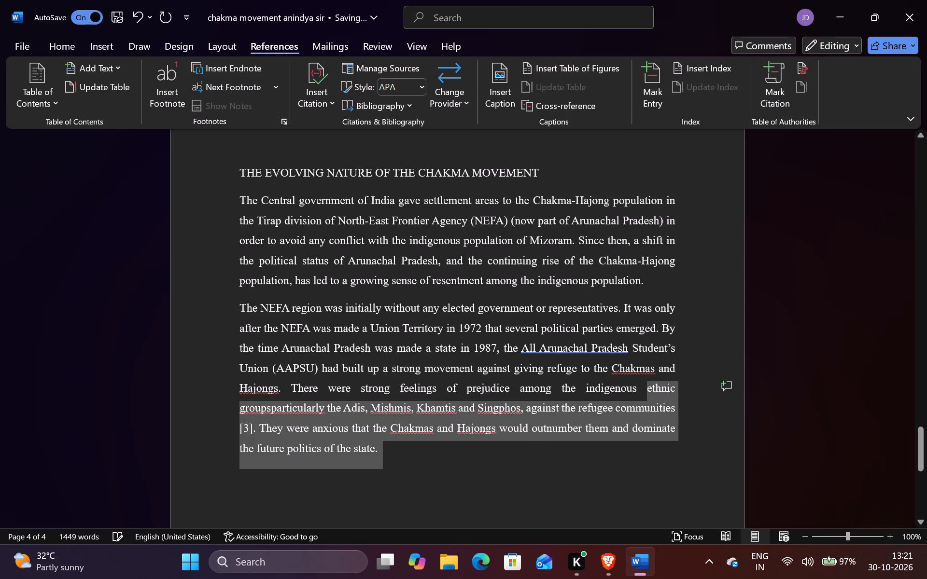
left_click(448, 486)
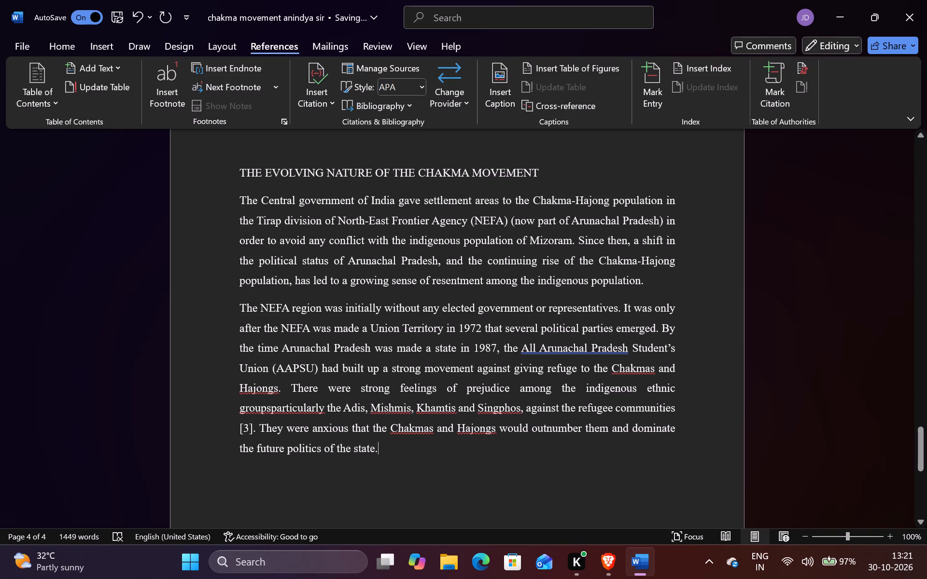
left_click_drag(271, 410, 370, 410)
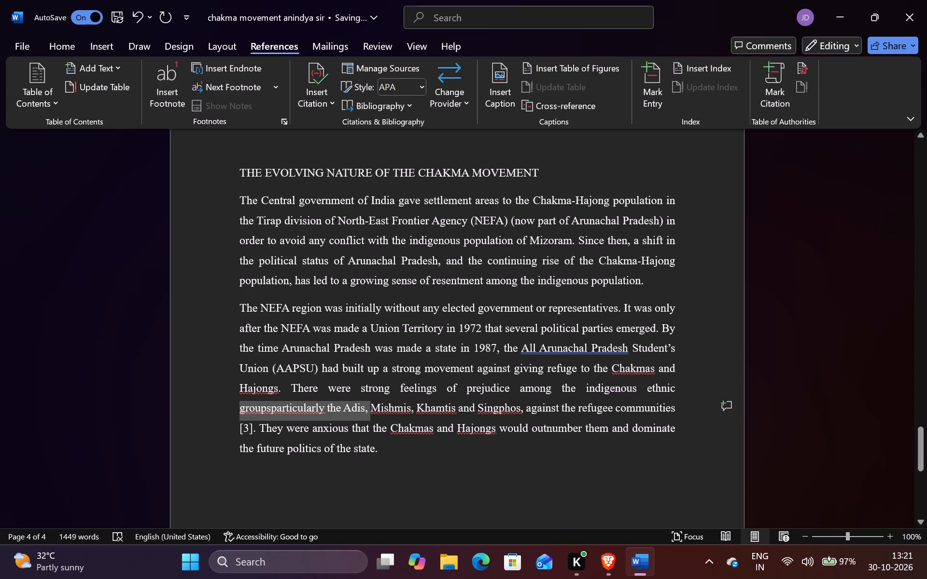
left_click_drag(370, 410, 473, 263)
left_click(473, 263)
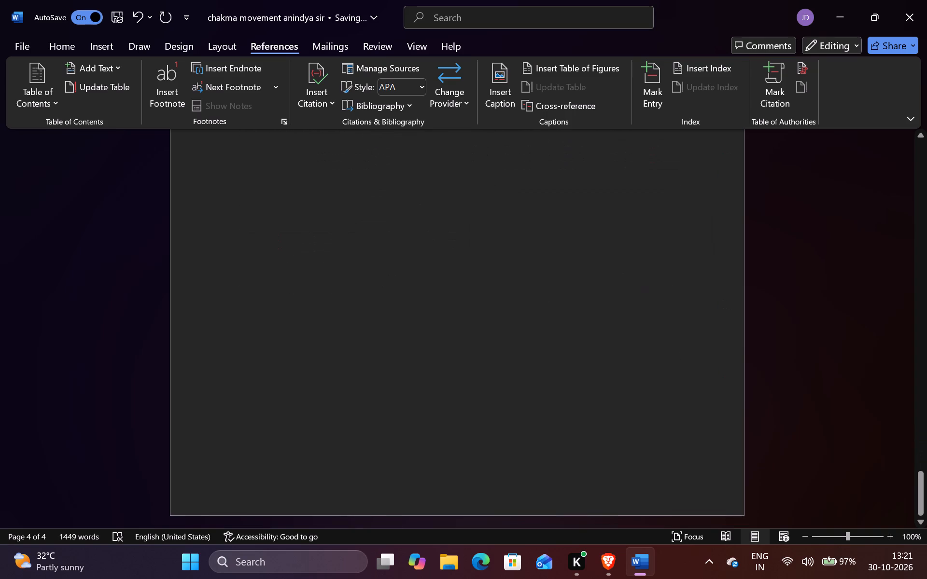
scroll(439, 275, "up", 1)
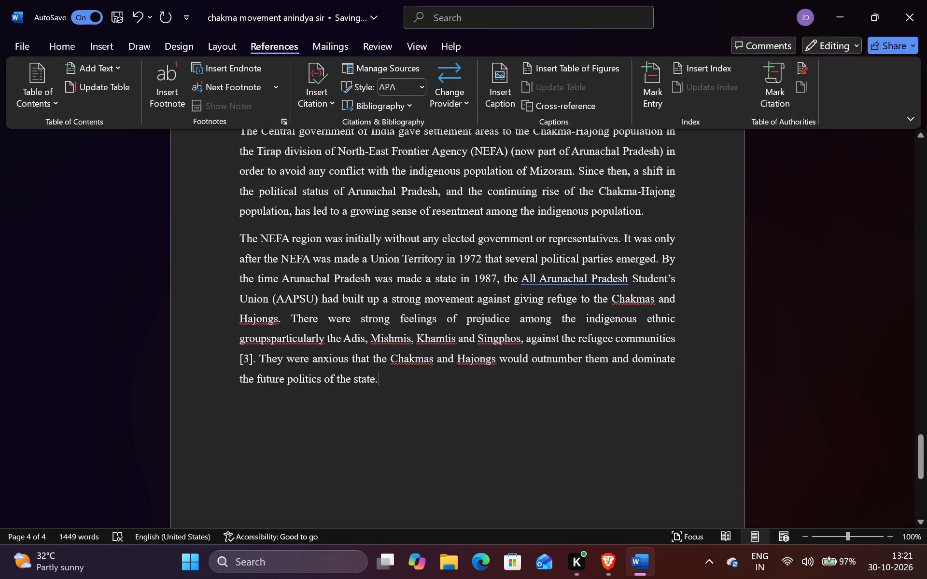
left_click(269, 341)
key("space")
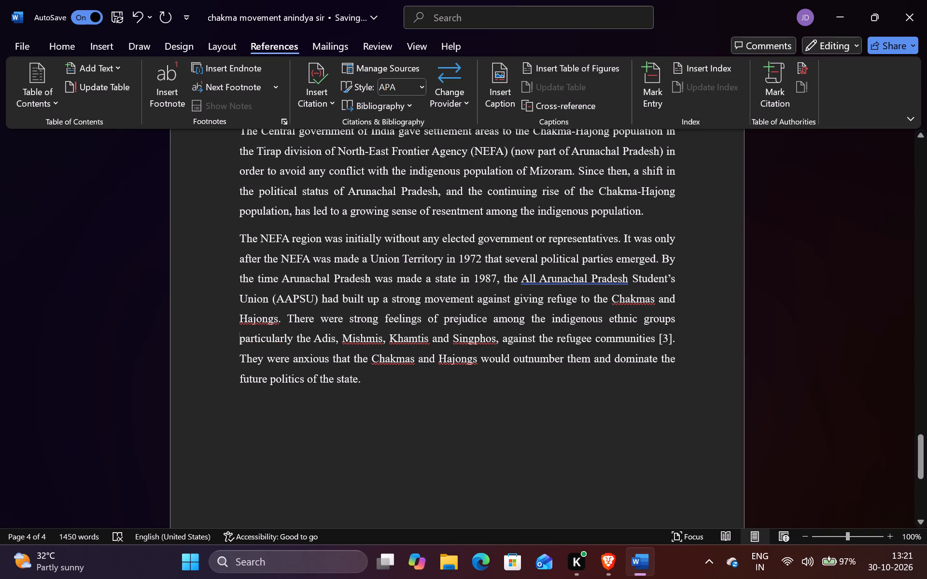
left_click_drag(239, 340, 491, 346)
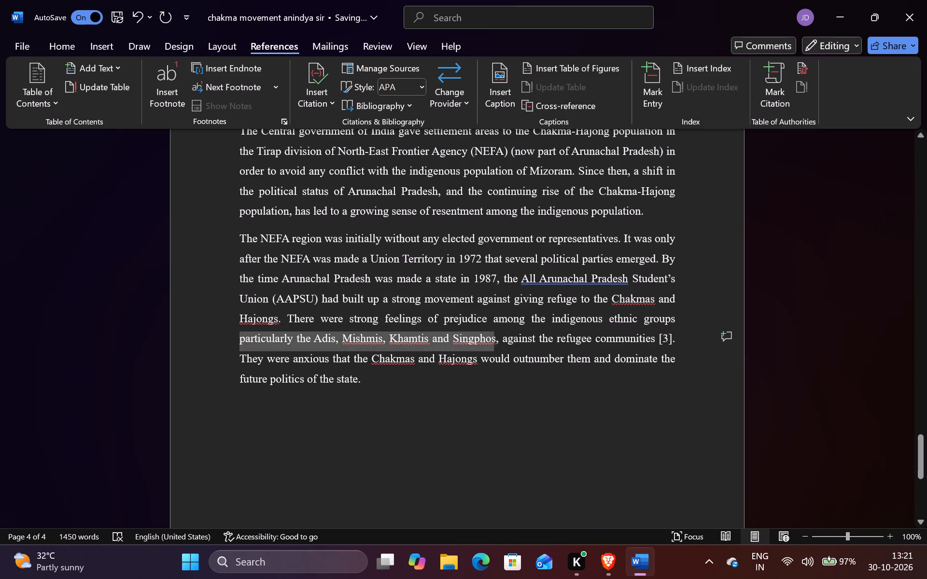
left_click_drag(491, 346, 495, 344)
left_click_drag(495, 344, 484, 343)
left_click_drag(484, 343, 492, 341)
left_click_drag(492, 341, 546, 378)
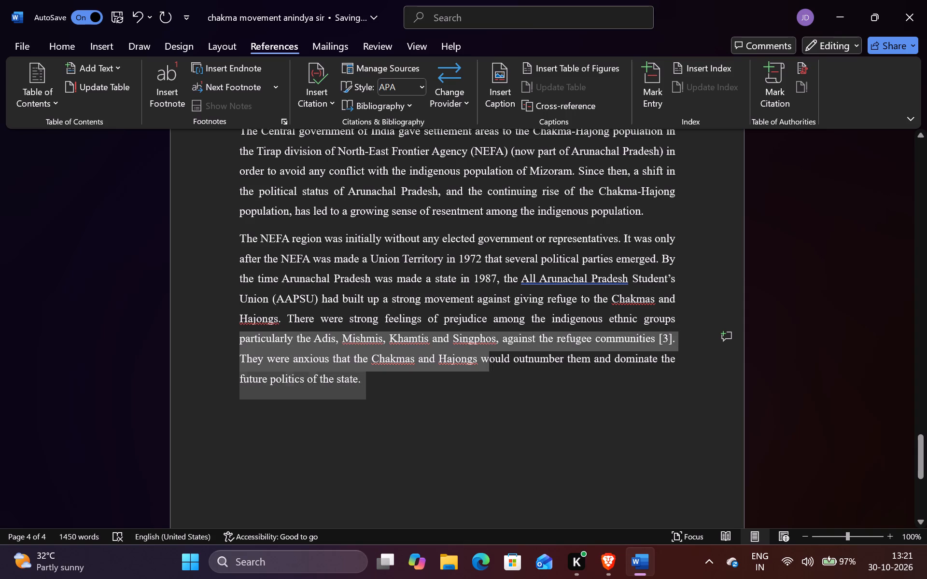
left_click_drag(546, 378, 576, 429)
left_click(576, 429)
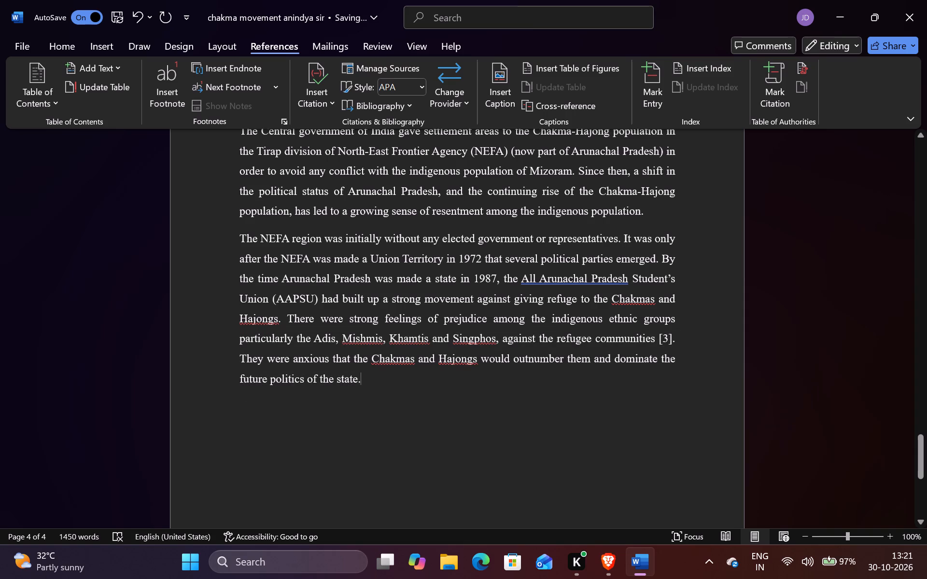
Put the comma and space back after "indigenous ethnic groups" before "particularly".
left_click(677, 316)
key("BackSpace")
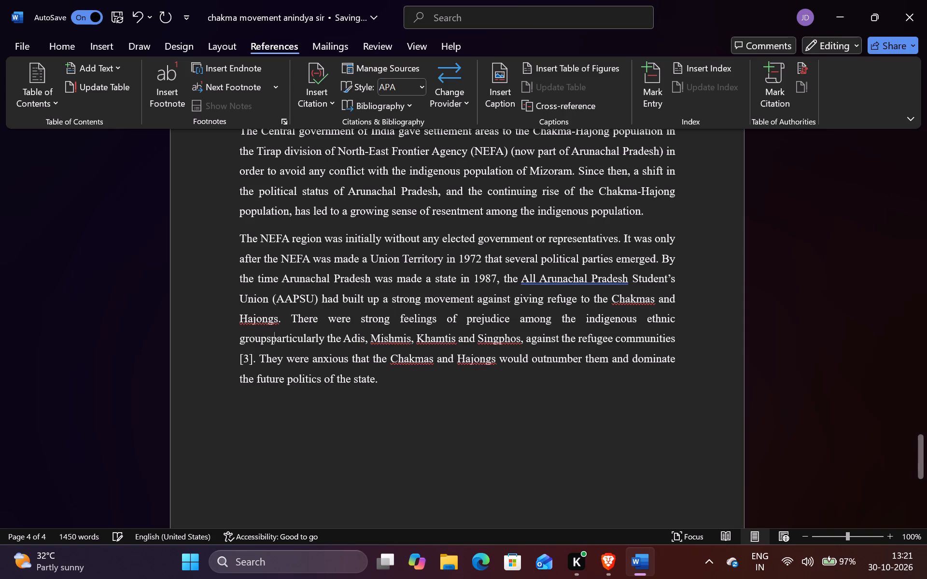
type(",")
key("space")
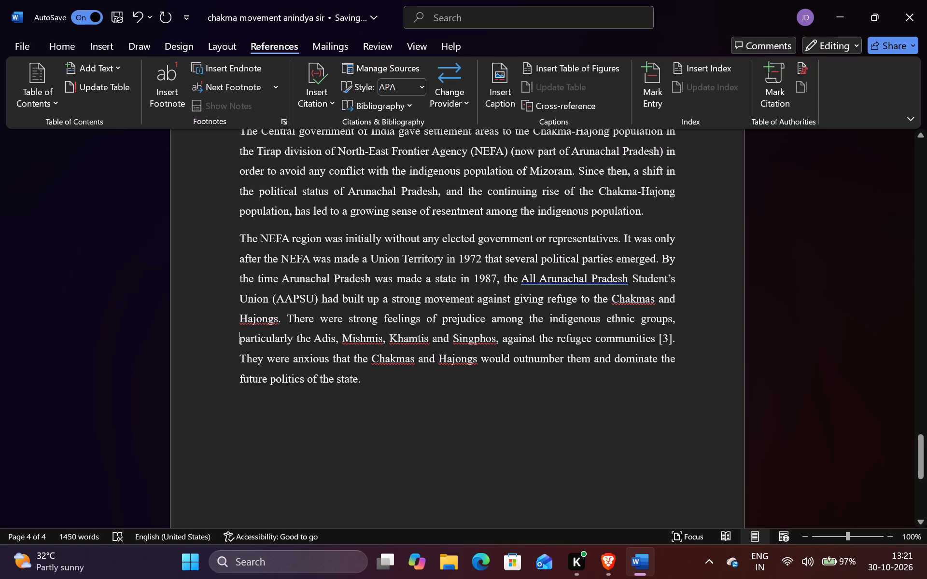
Delete the reference marker [3] after "refugee communities", ending the sentence with a period and a space before "They".
left_click(682, 339)
key("BackSpace")
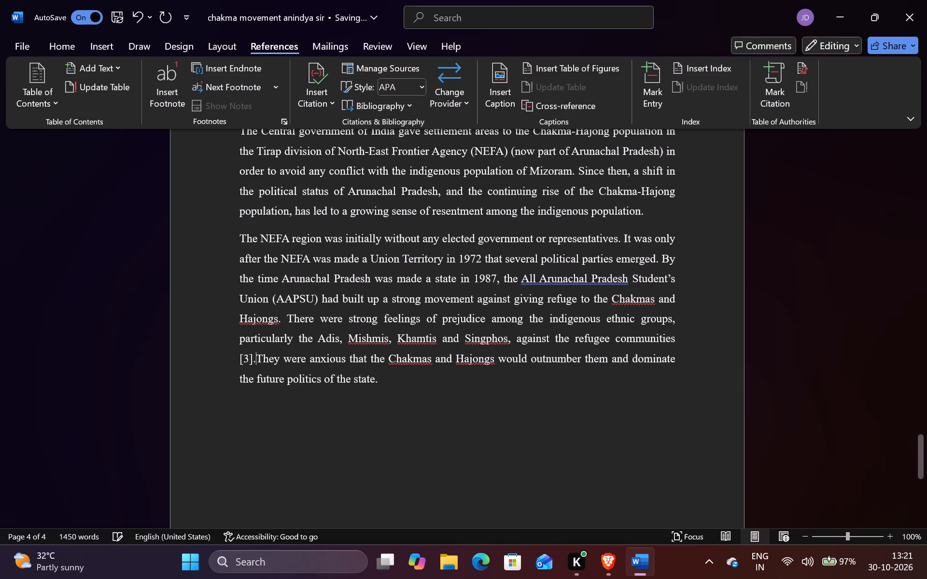
key("BackSpace")
key("BackSpace")
key("BackSpace")
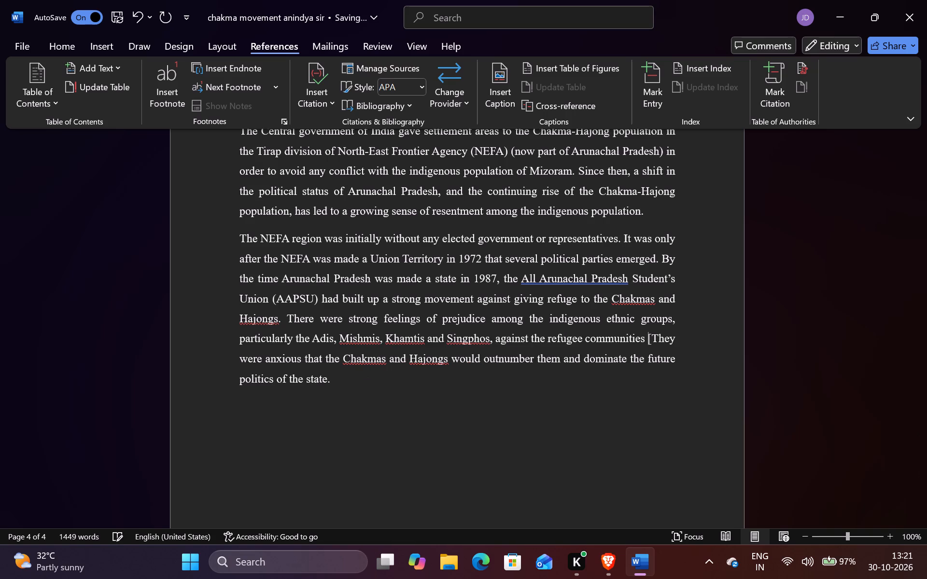
key("BackSpace")
key("BackSpace")
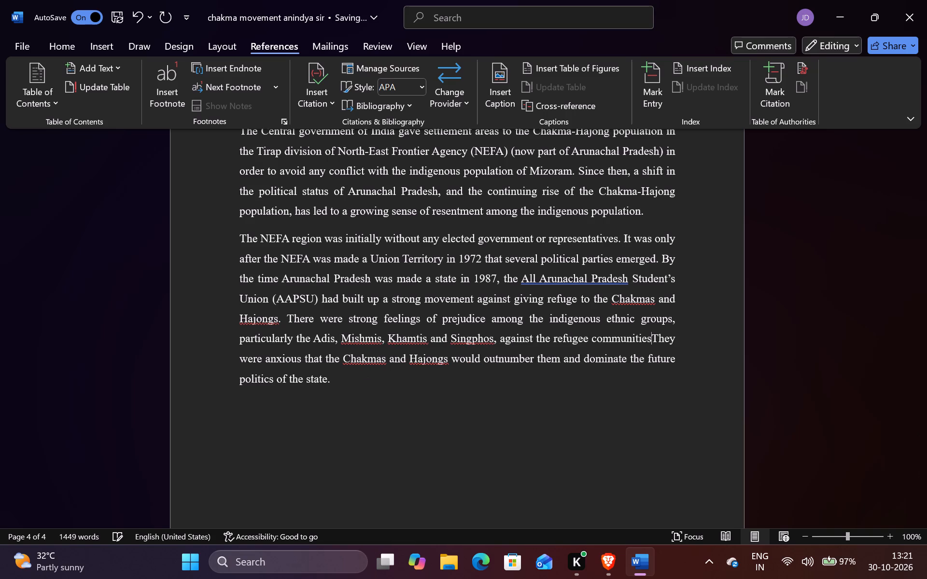
type(".")
key("space")
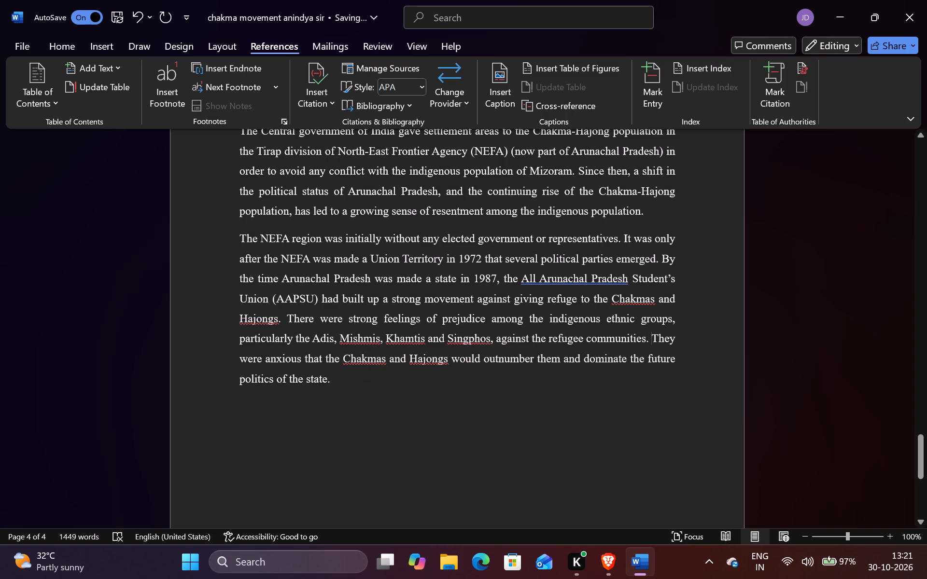
Insert the (Chetia, 2019) citation at the end of the NEFA region paragraph, with the closing period after it instead of after "state".
left_click(330, 420)
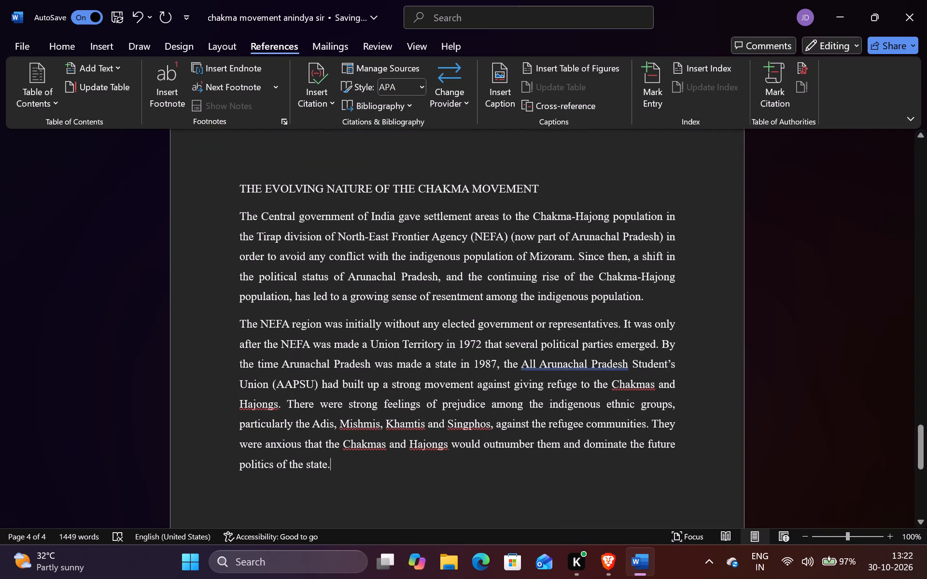
left_click(315, 98)
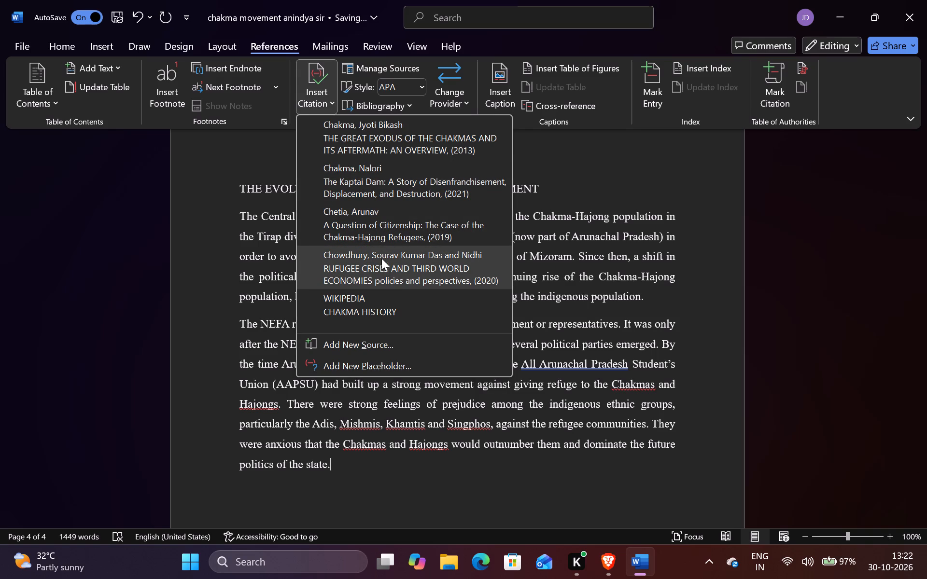
left_click(406, 220)
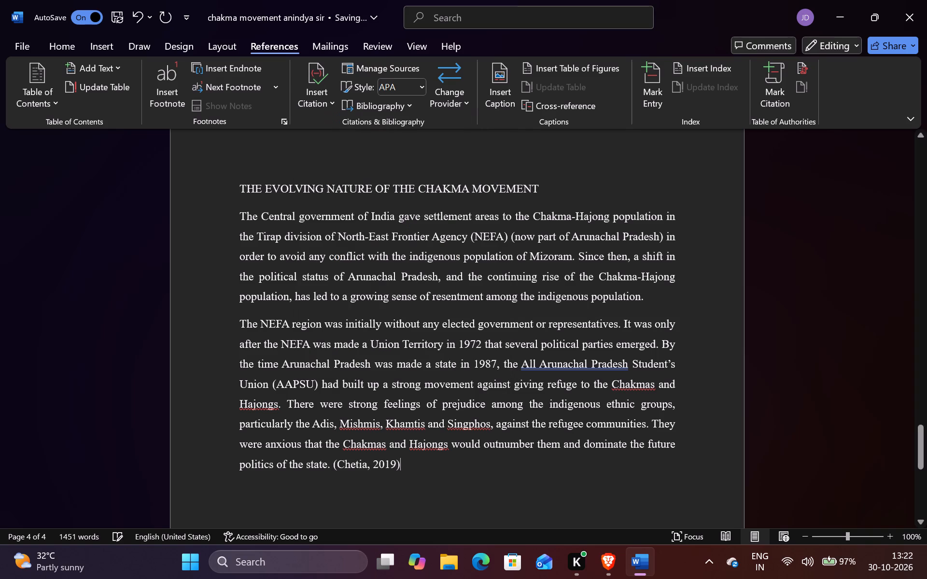
key("period")
left_click(325, 461)
left_click(329, 467)
key("BackSpace")
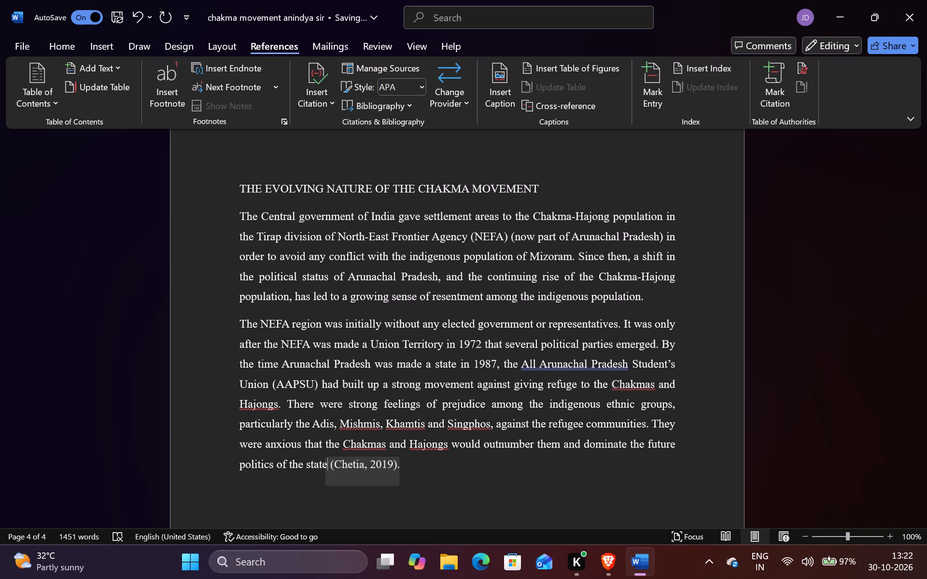
left_click(438, 492)
scroll(438, 492, "down", 1)
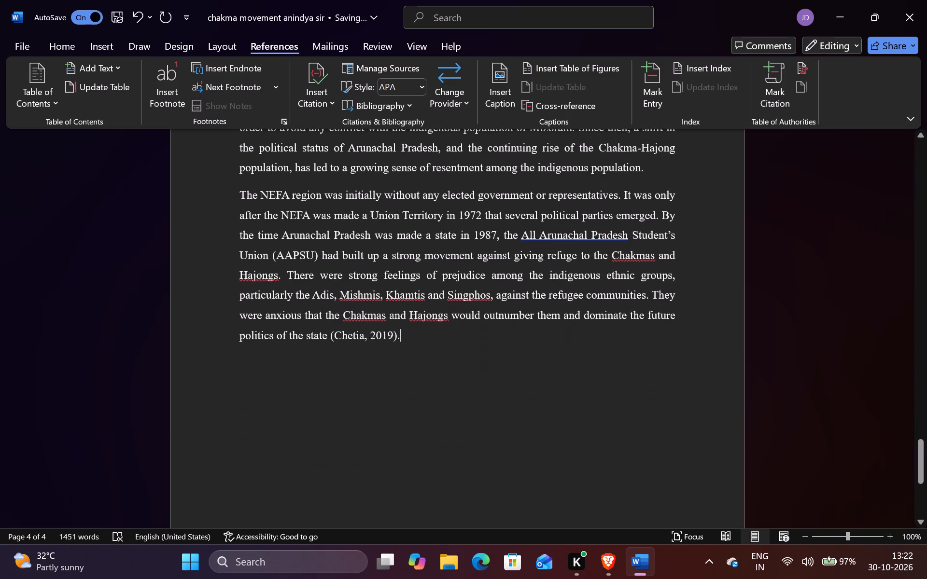
Start a new paragraph below the NEFA region paragraph that ends with the (Chetia, 2019) citation.
key("Return")
Check the word count of the two body paragraphs under "THE EVOLVING NATURE OF THE CHAKMA MOVEMENT" by selecting them together.
scroll(438, 492, "up", 1)
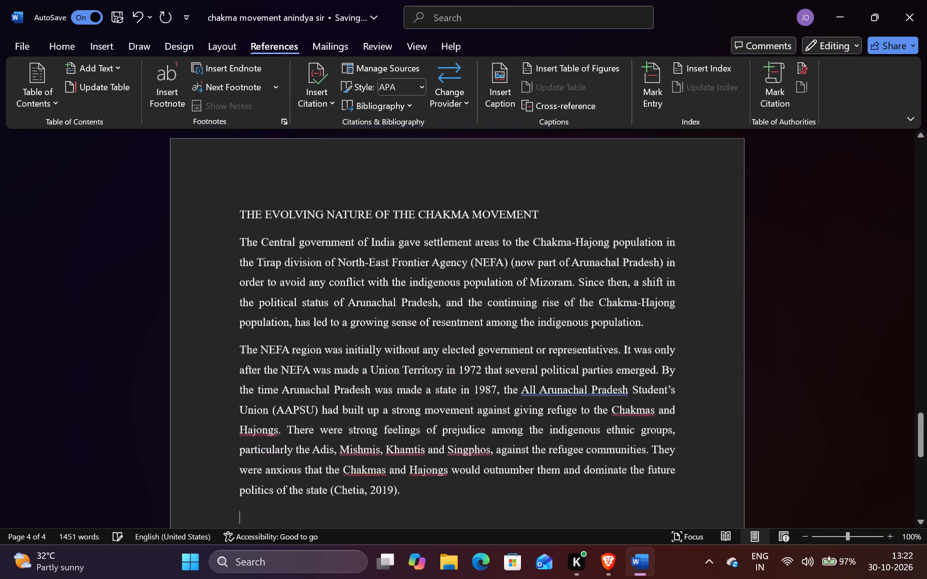
scroll(438, 492, "up", 1)
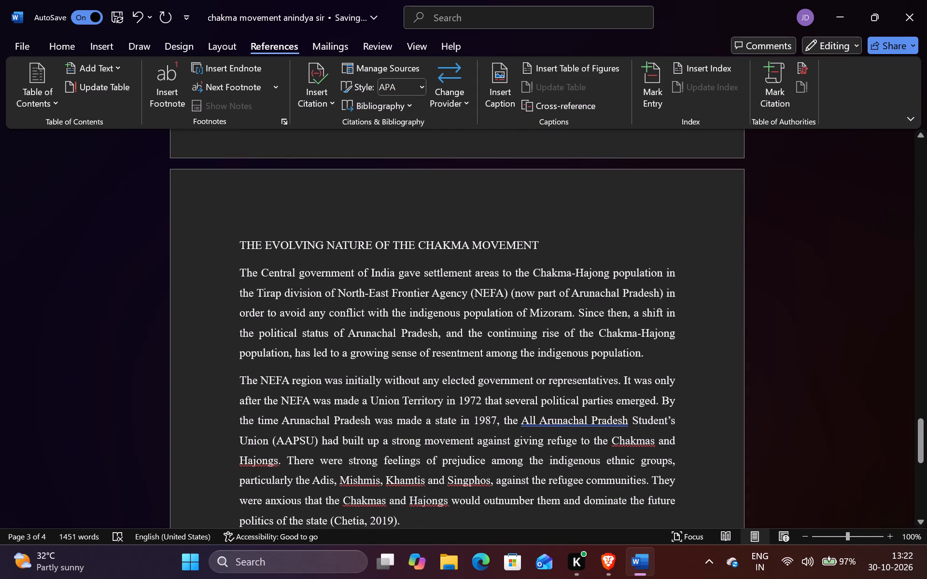
left_click_drag(243, 275, 334, 574)
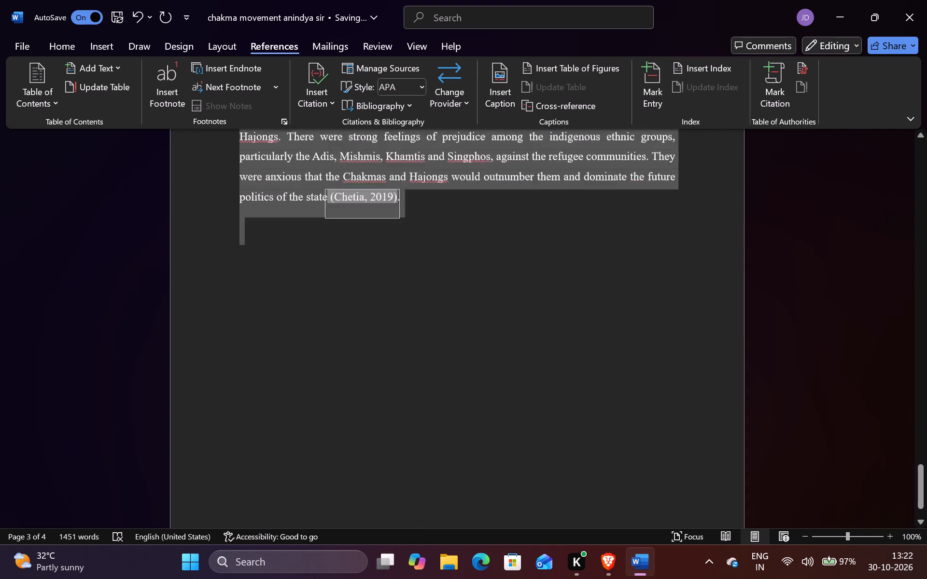
left_click_drag(334, 574, 449, 155)
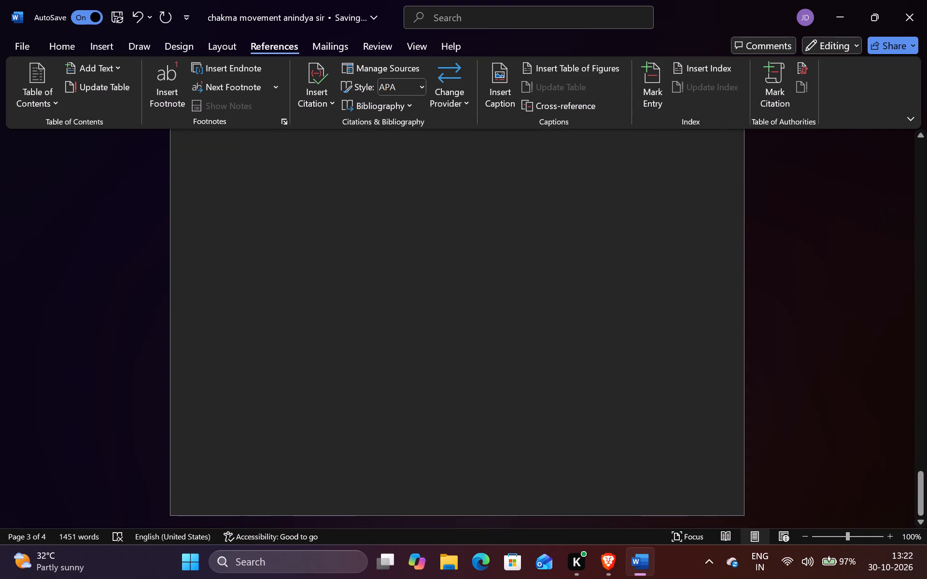
left_click_drag(449, 155, 443, 394)
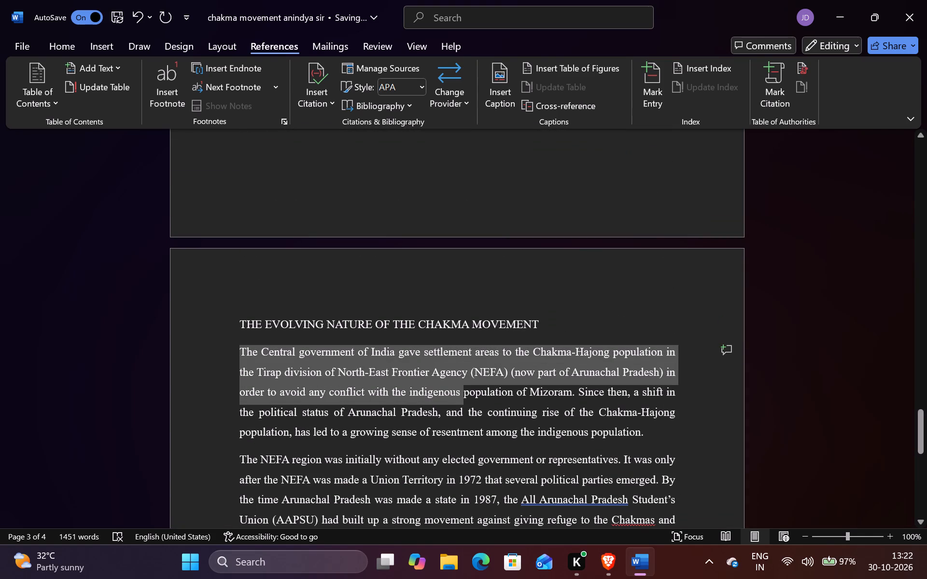
left_click_drag(443, 394, 433, 436)
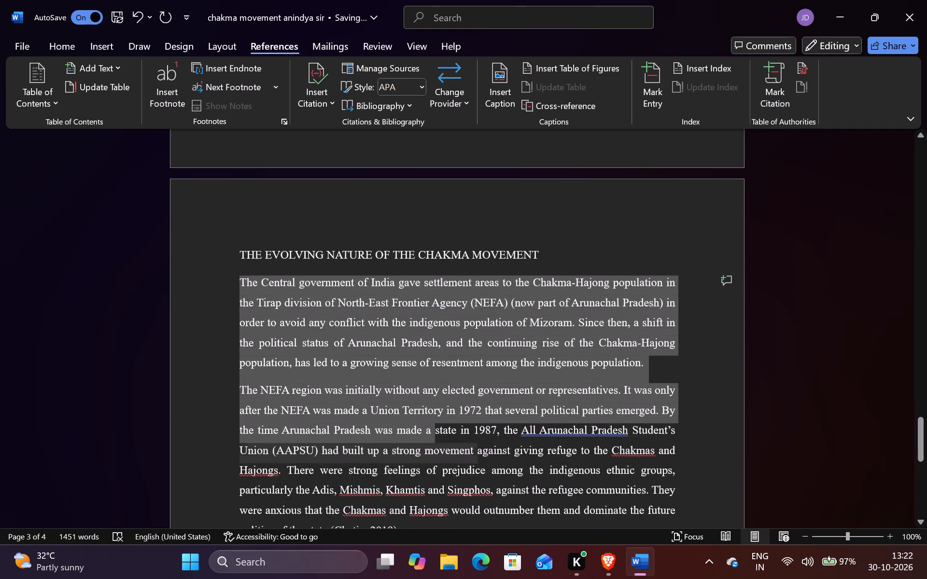
left_click_drag(433, 436, 448, 482)
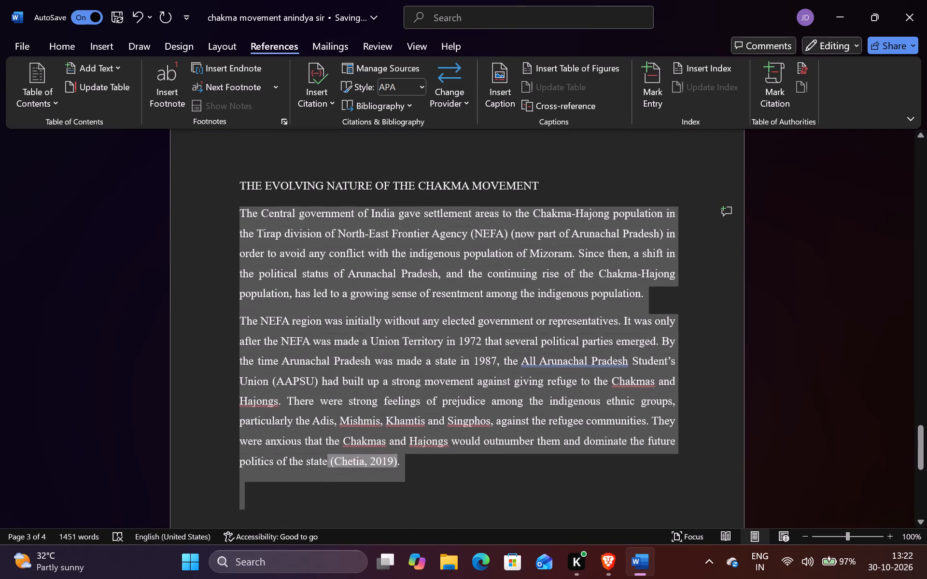
left_click_drag(448, 482, 447, 471)
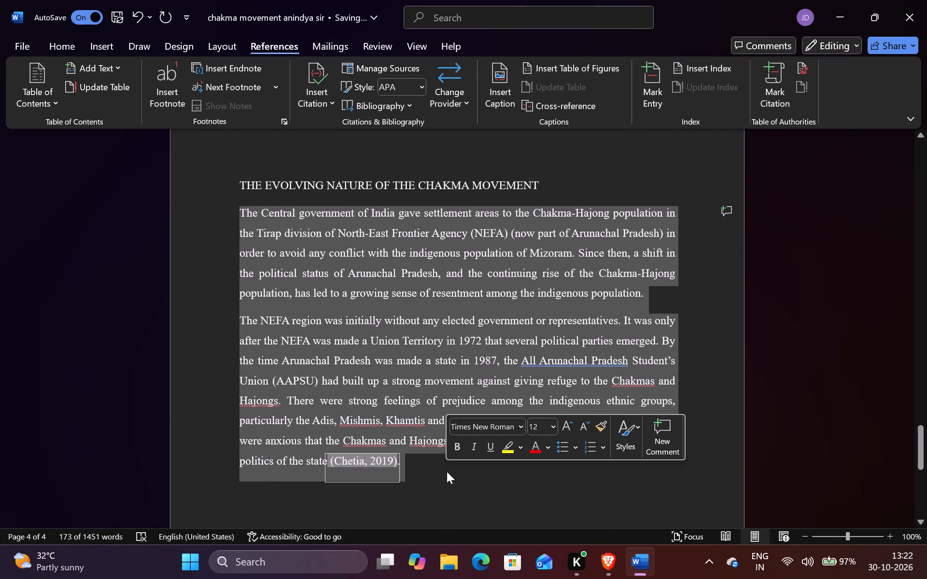
left_click(428, 470)
Look back through the essay from the introduction to the end of the evolving-nature section.
scroll(428, 470, "up", 2)
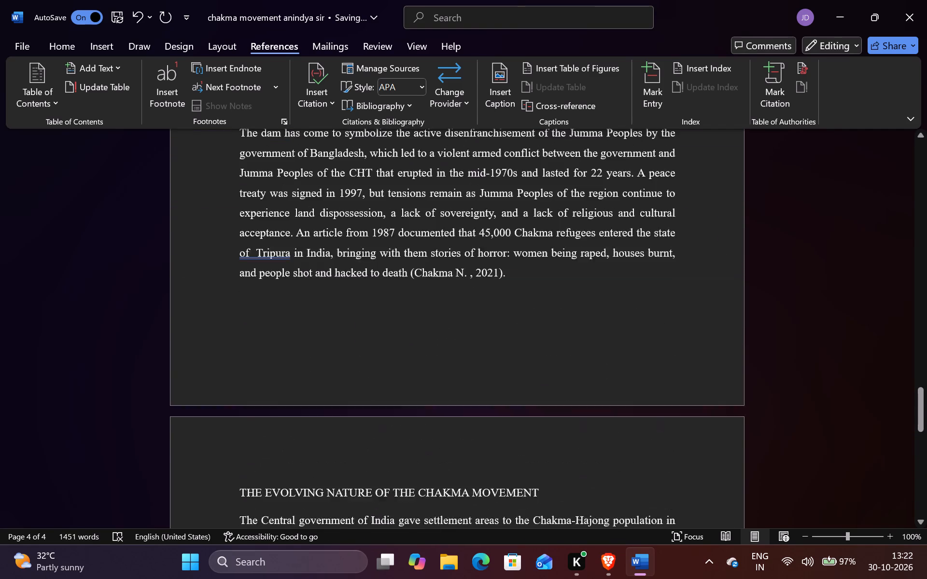
scroll(428, 470, "up", 4)
scroll(428, 470, "down", 1)
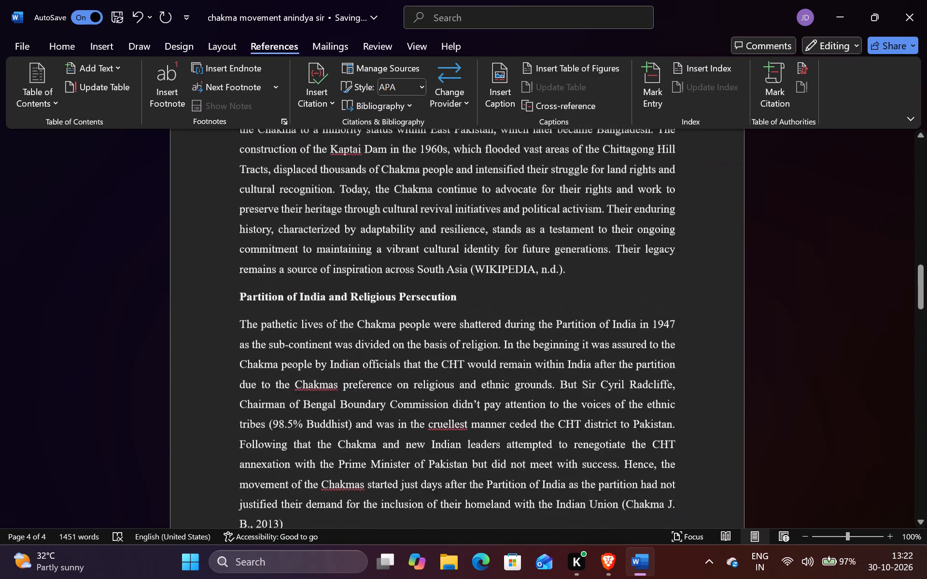
scroll(428, 470, "down", 1)
scroll(428, 470, "up", 11)
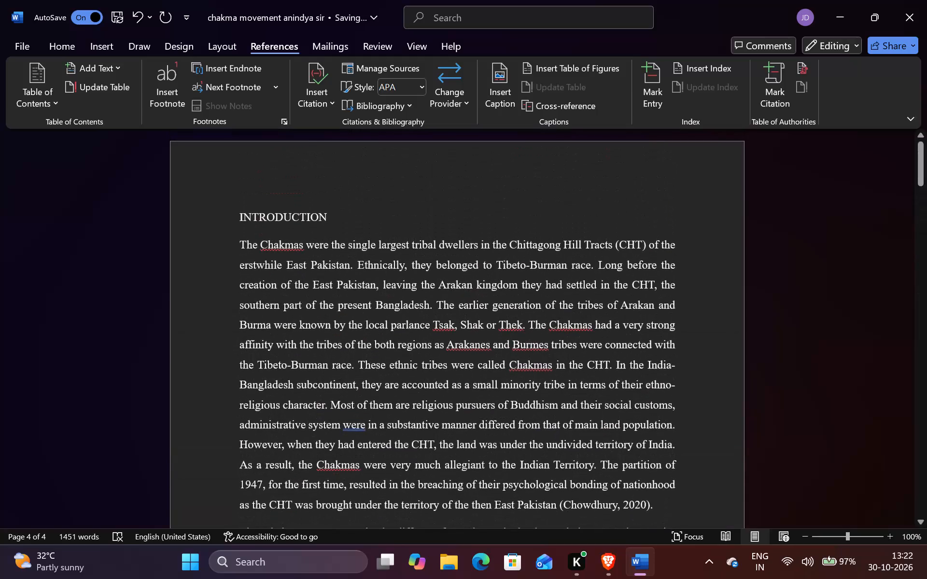
scroll(428, 470, "down", 10)
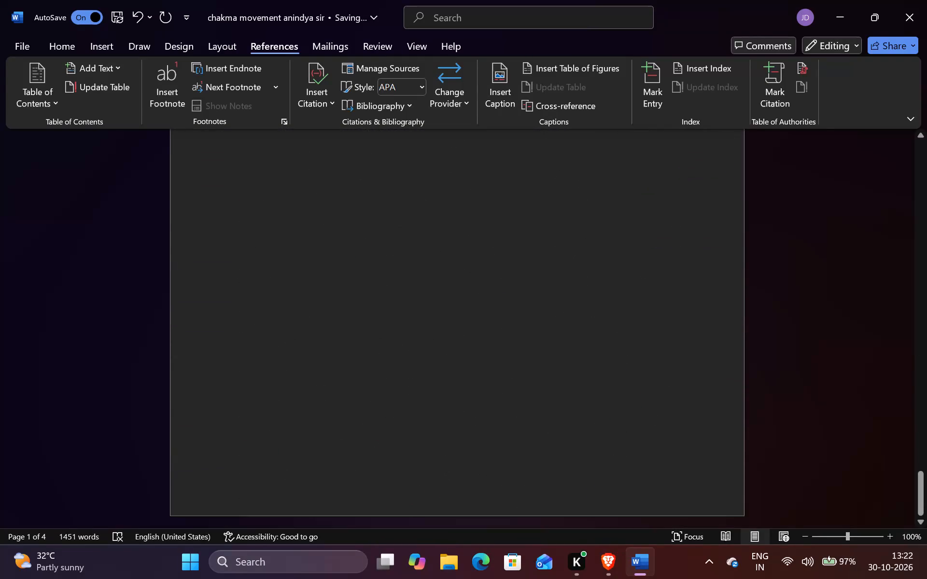
scroll(428, 470, "up", 3)
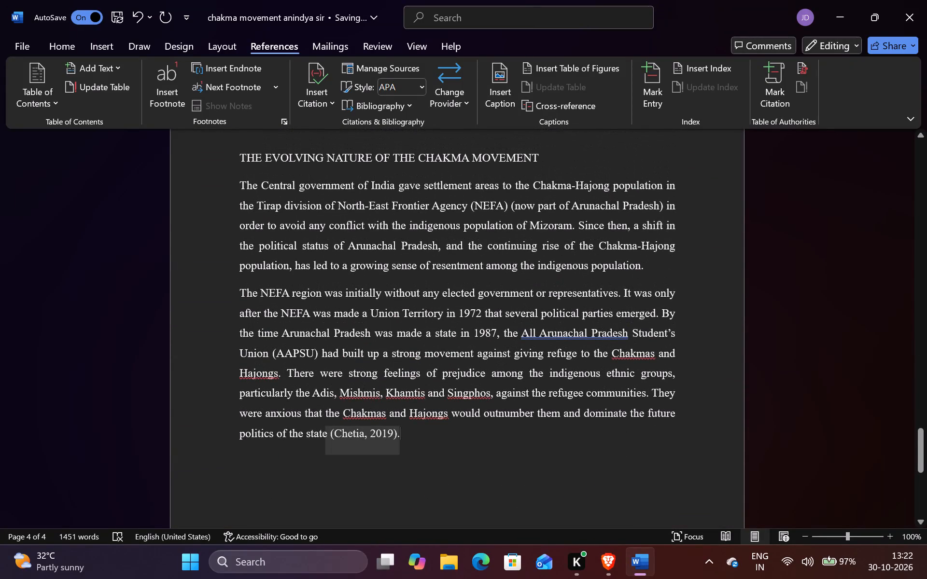
Switch to the SPRF brief in Brave and read its section "Chakma-Hajong Settlement: Centre v/s State".
left_click(603, 565)
scroll(526, 412, "down", 2)
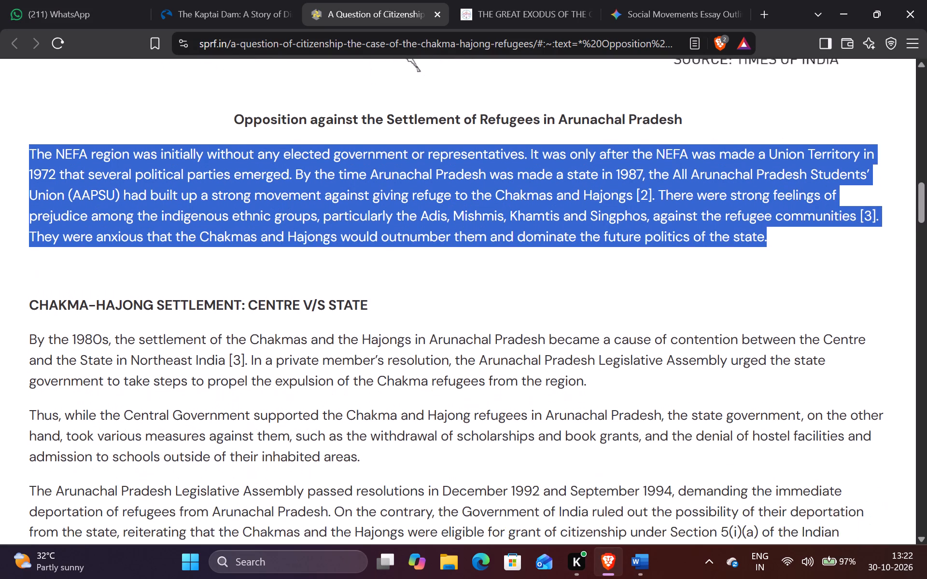
scroll(526, 412, "down", 2)
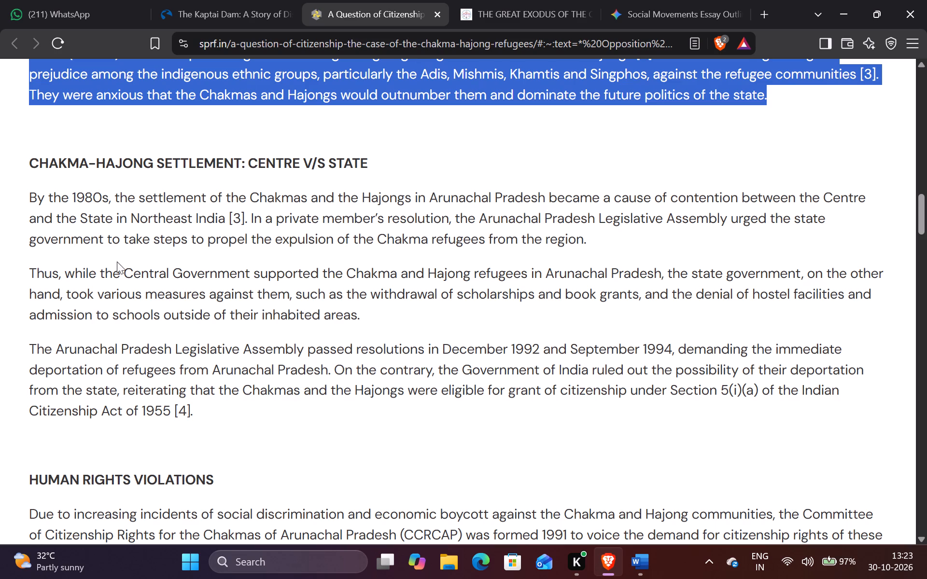
left_click_drag(209, 243, 276, 232)
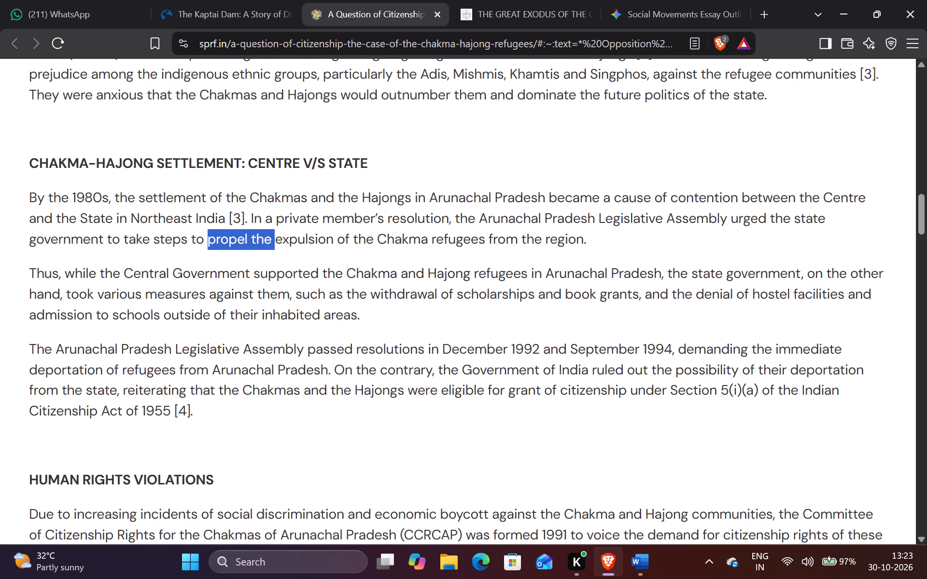
left_click_drag(276, 232, 252, 235)
left_click(292, 307)
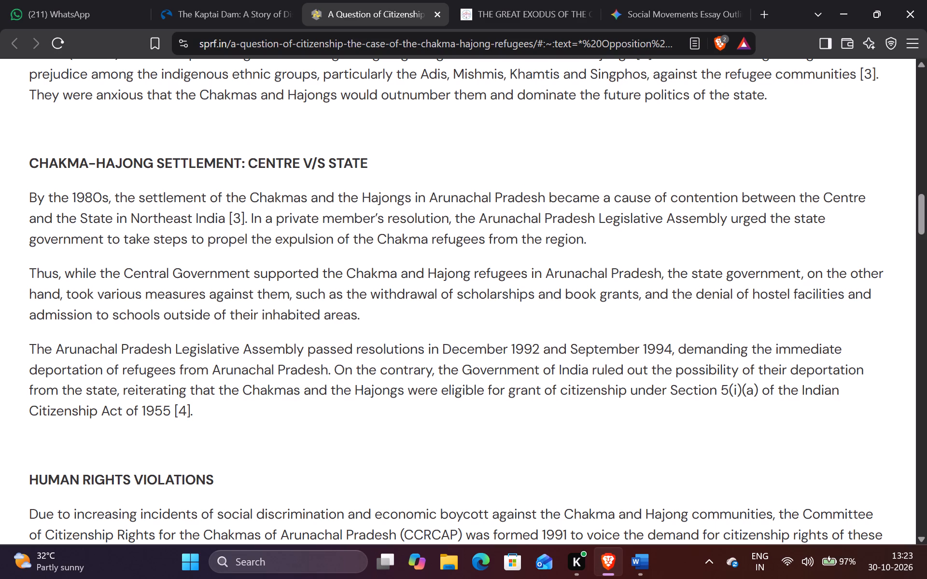
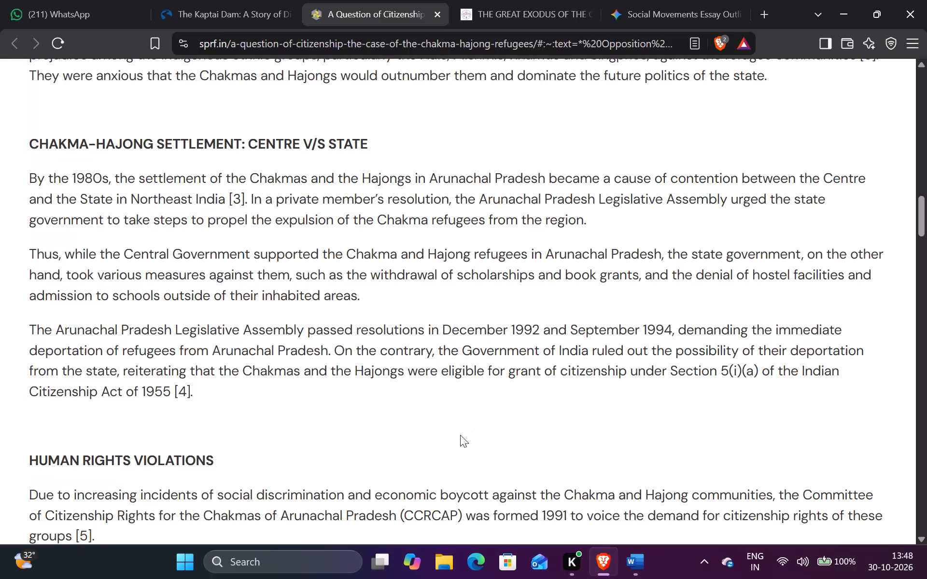
Switch to the Word essay, review the two paragraphs of the evolving-nature section, and return to the SPRF brief in Brave.
left_click(634, 560)
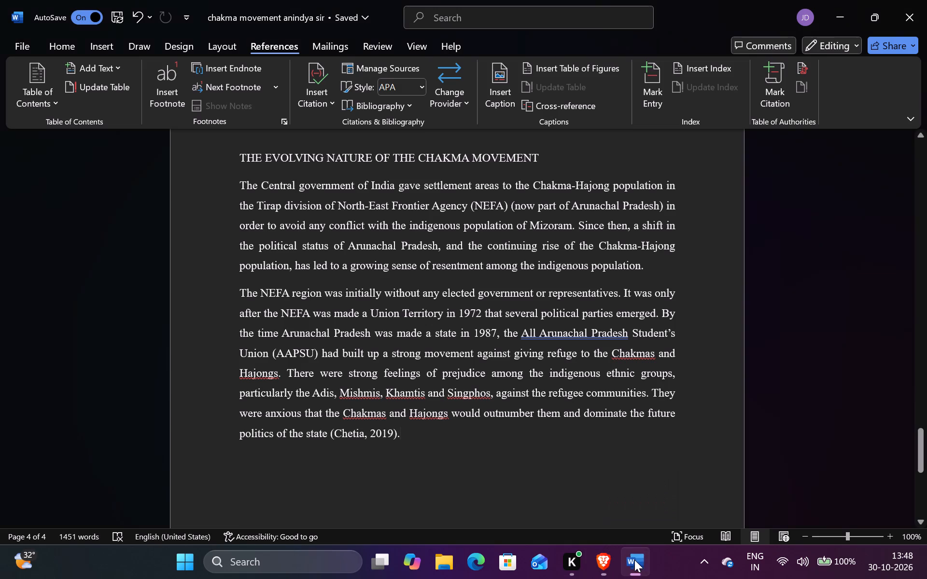
scroll(535, 381, "right", 1)
scroll(535, 381, "down", 1)
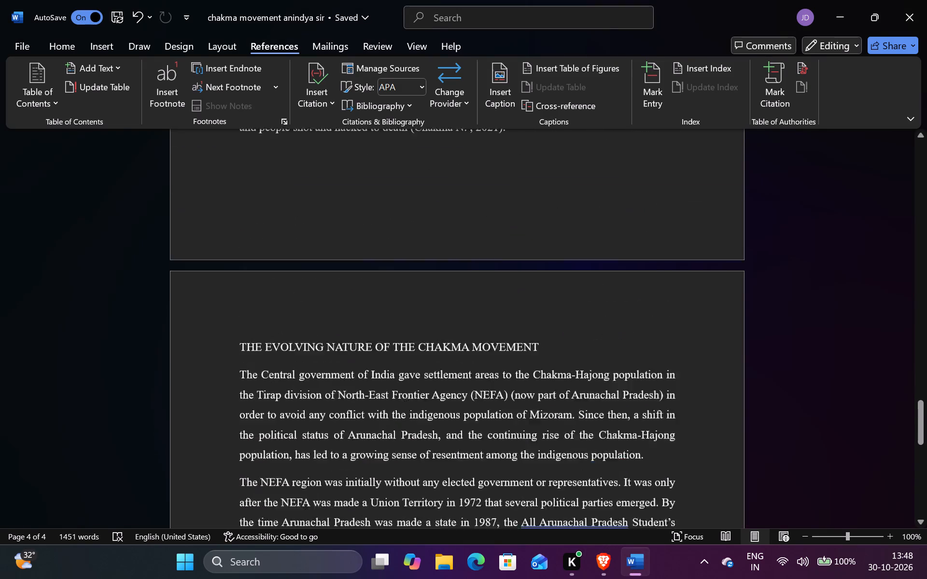
scroll(535, 381, "down", 1)
scroll(456, 360, "down", 1)
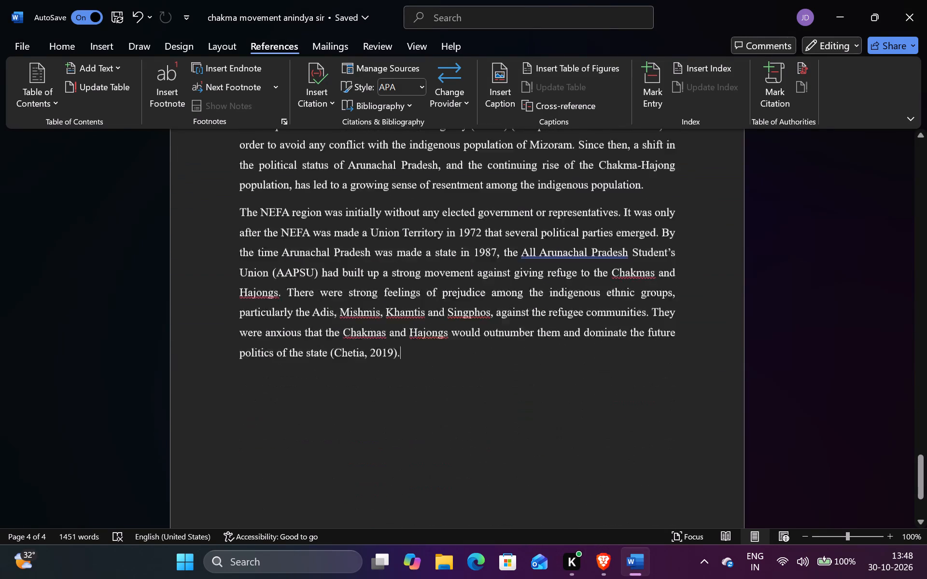
scroll(456, 360, "down", 1)
scroll(456, 360, "up", 1)
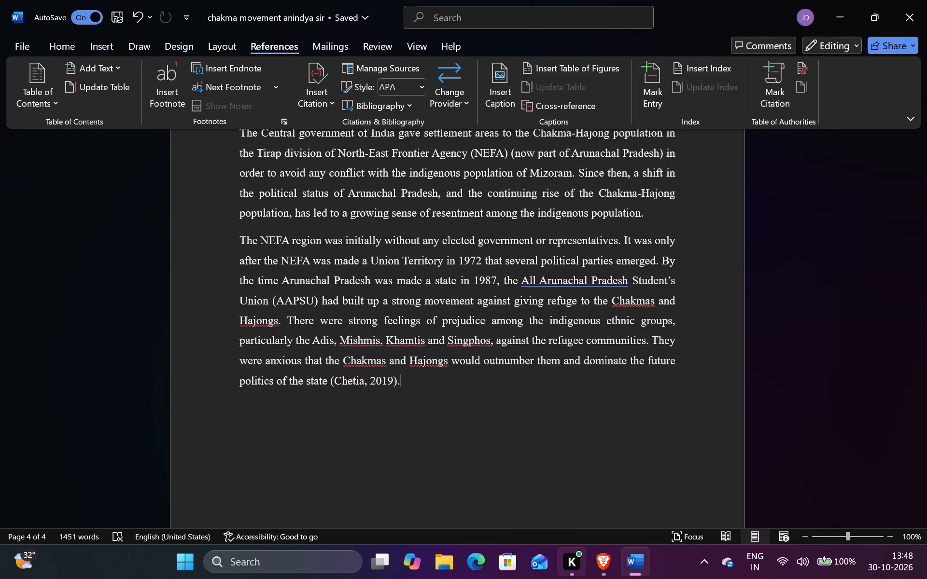
left_click(594, 571)
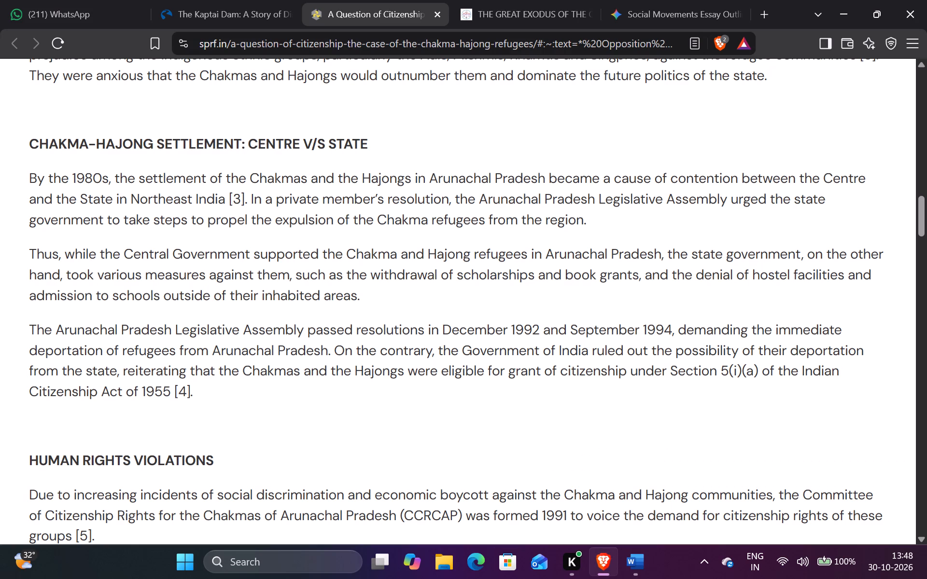
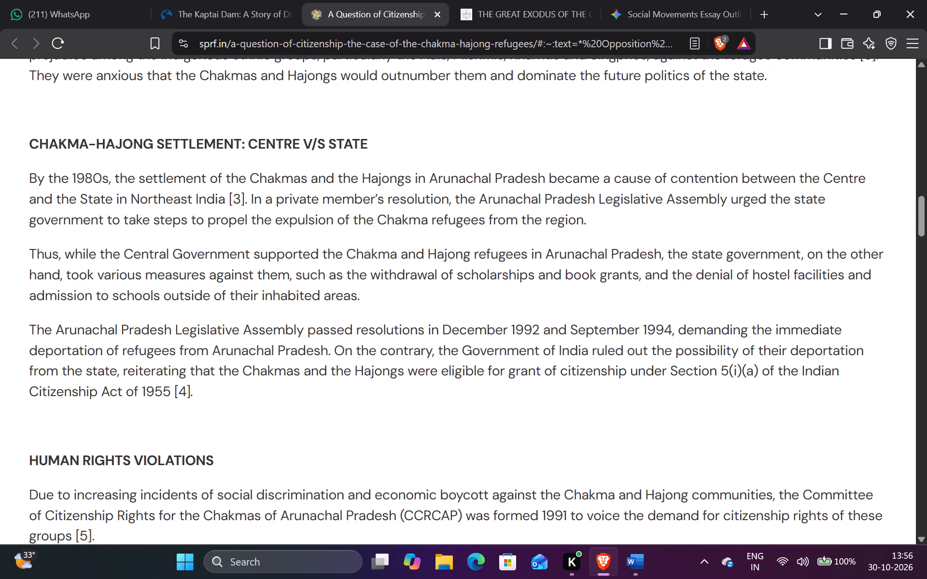
Read the SPRF brief's sections on the centre-state dispute, human rights violations and livelihoods for material to add to the essay.
scroll(290, 280, "down", 8)
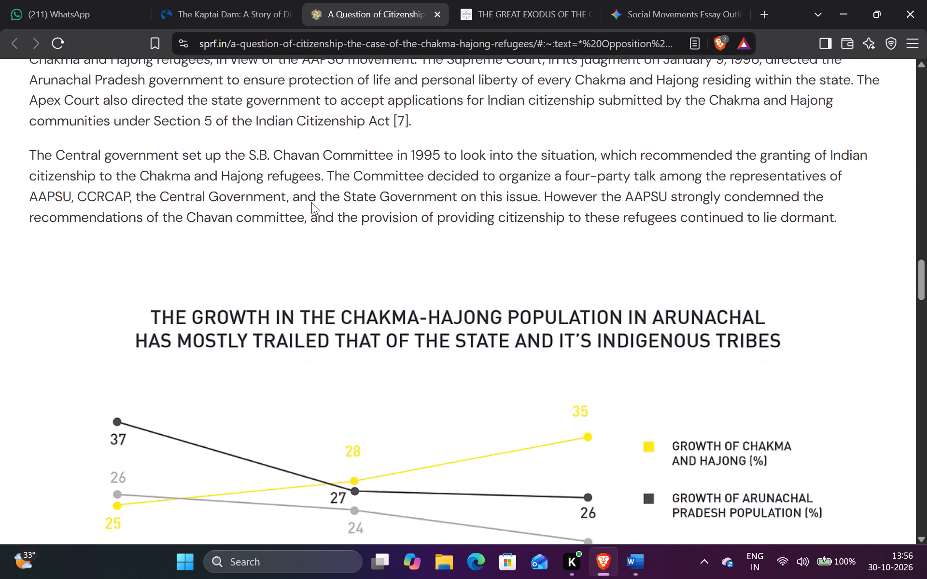
scroll(311, 202, "down", 4)
scroll(311, 202, "up", 1)
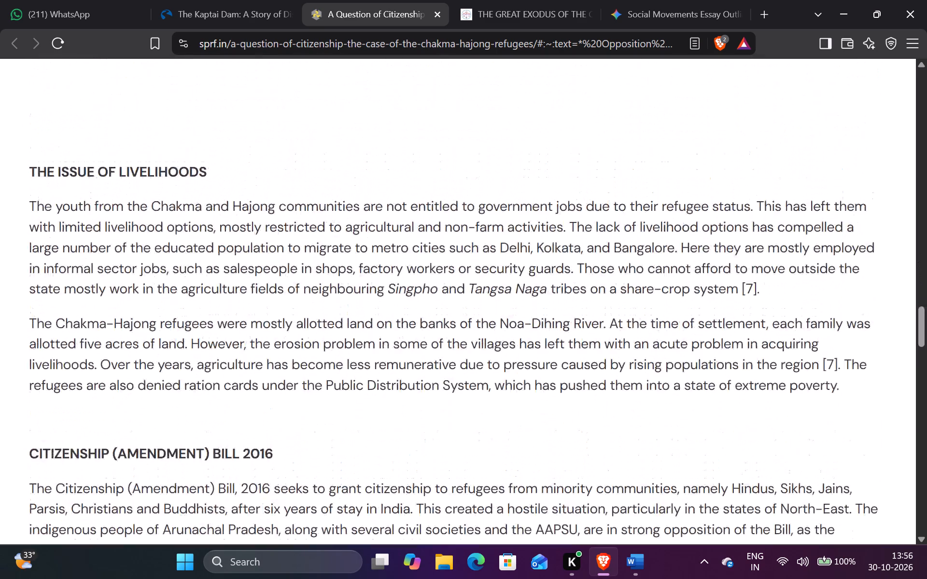
scroll(311, 202, "up", 6)
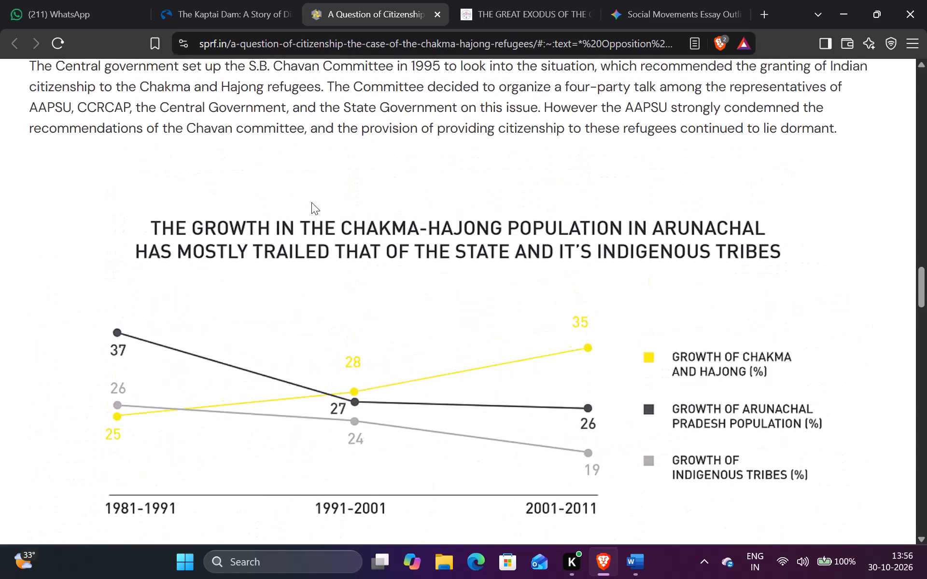
scroll(311, 202, "up", 5)
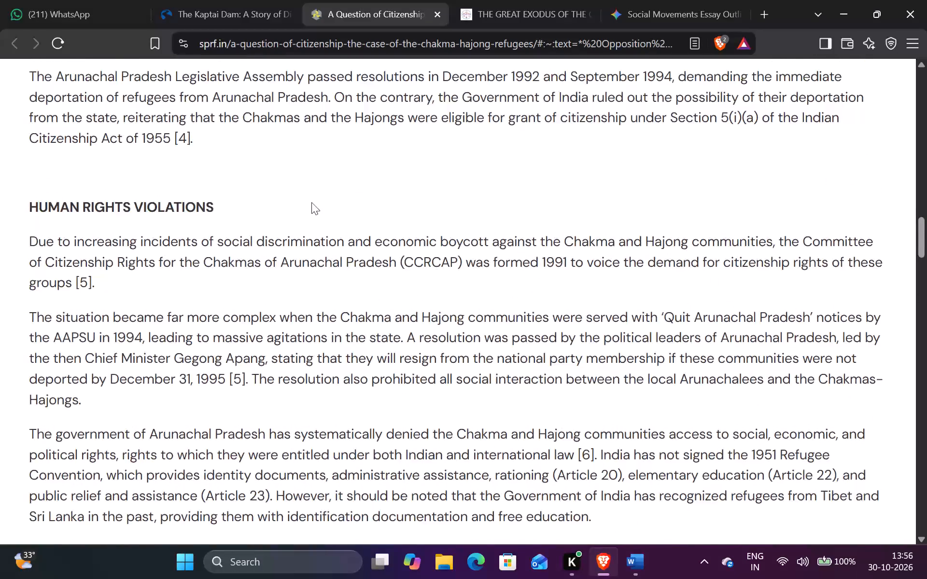
scroll(311, 202, "down", 2)
scroll(311, 202, "up", 1)
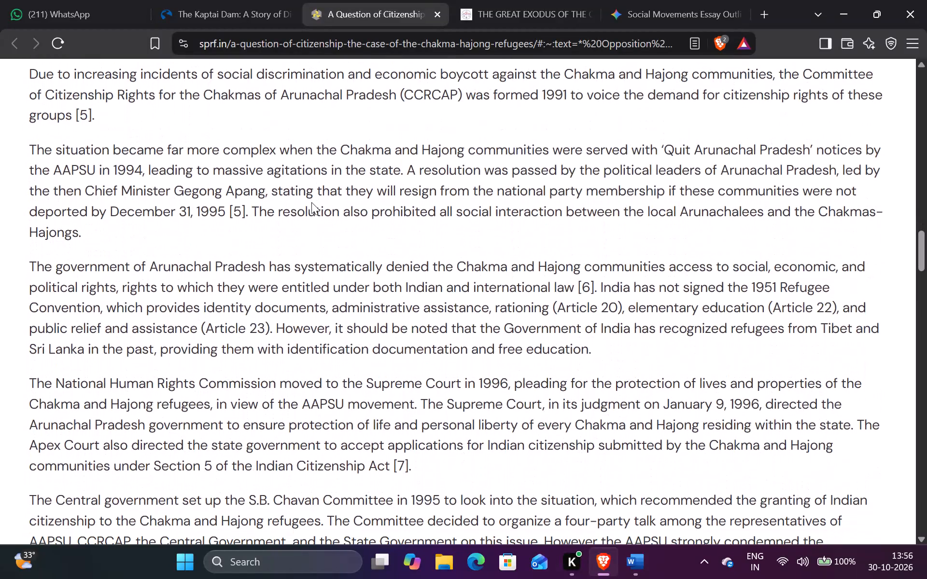
scroll(311, 202, "up", 2)
Copy the three paragraphs under "Chakma-Hajong Settlement: Centre v/s State" and paste them as text only at the end of the Word essay.
scroll(311, 202, "down", 1)
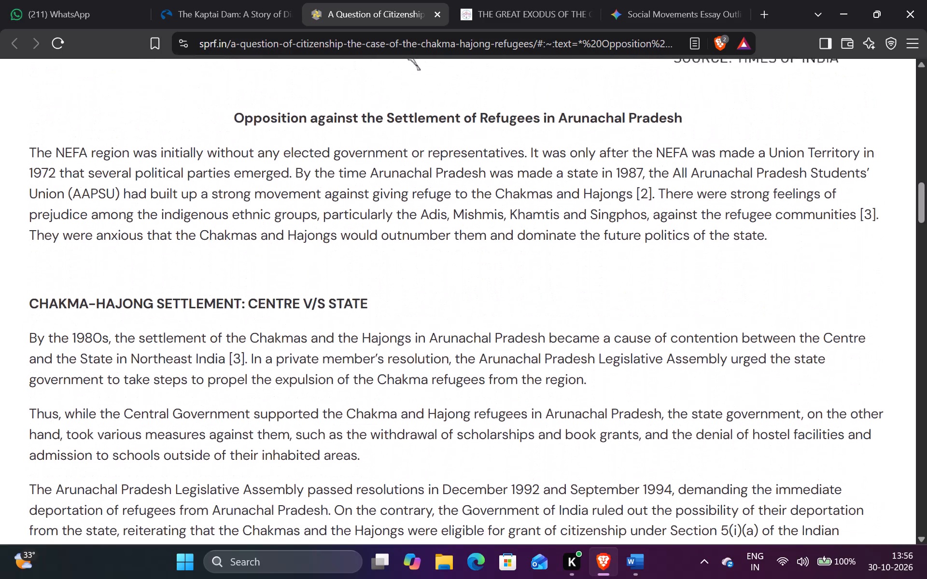
scroll(311, 202, "down", 1)
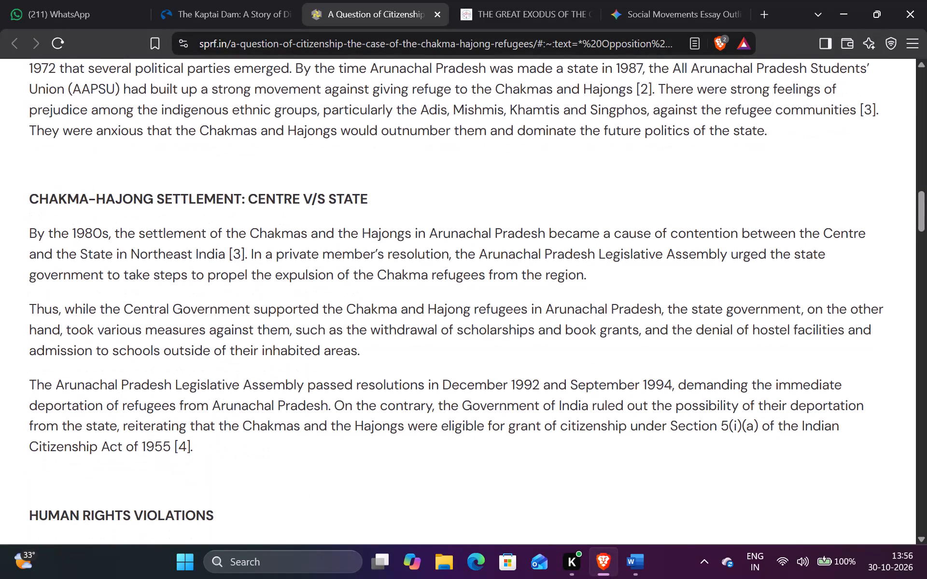
double_click(28, 232)
left_click_drag(28, 232, 159, 370)
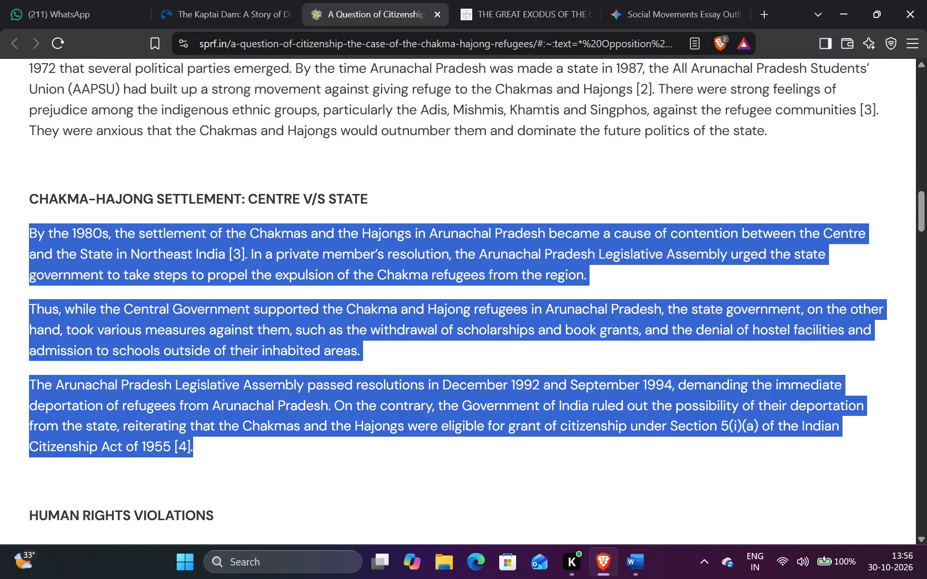
left_click_drag(159, 370, 192, 424)
scroll(212, 350, "down", 1)
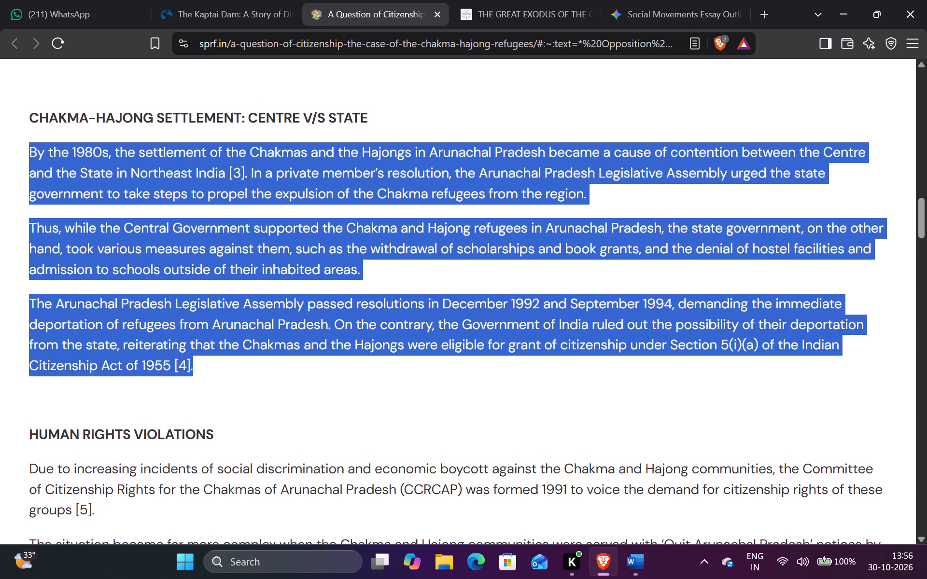
key("ctrl+c")
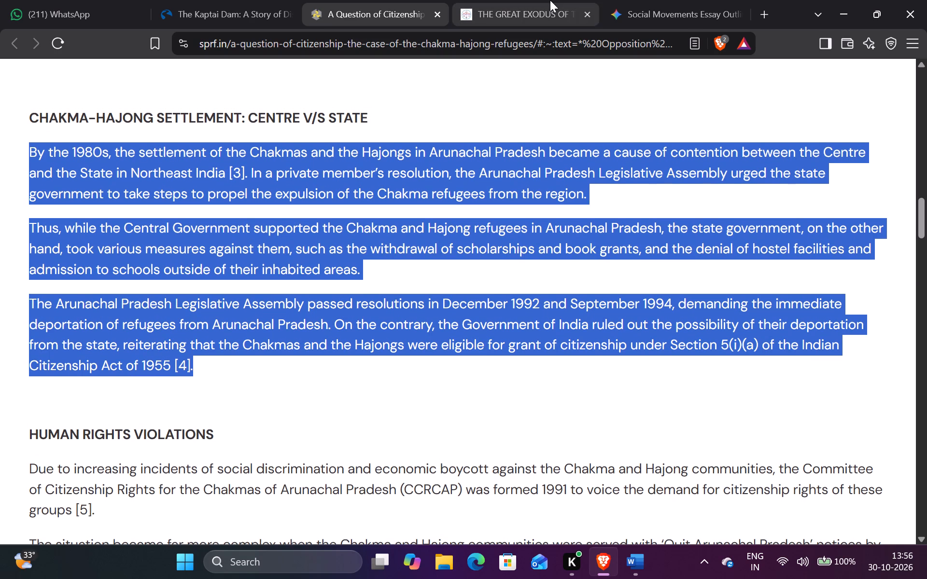
left_click(625, 564)
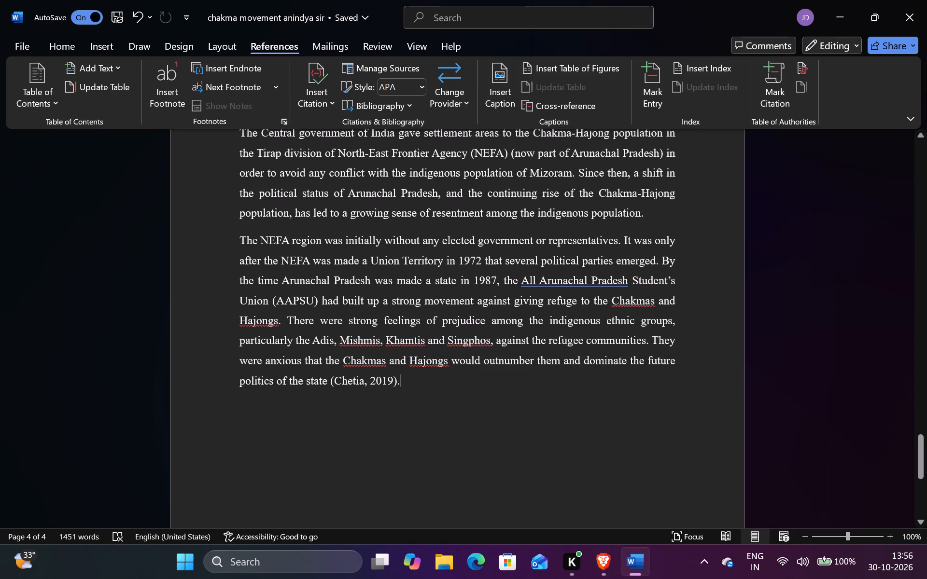
key("Return")
key("ctrl+v")
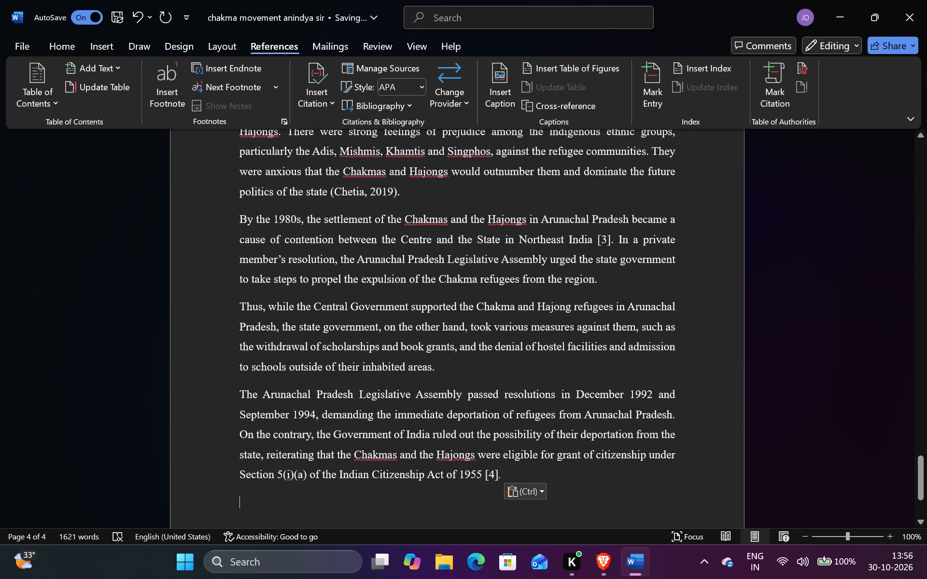
left_click(522, 493)
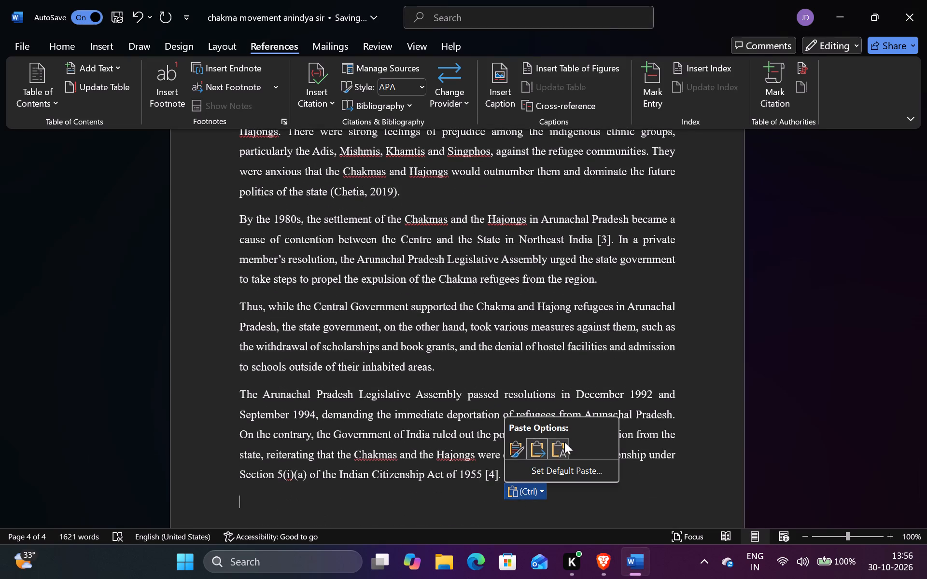
left_click(564, 446)
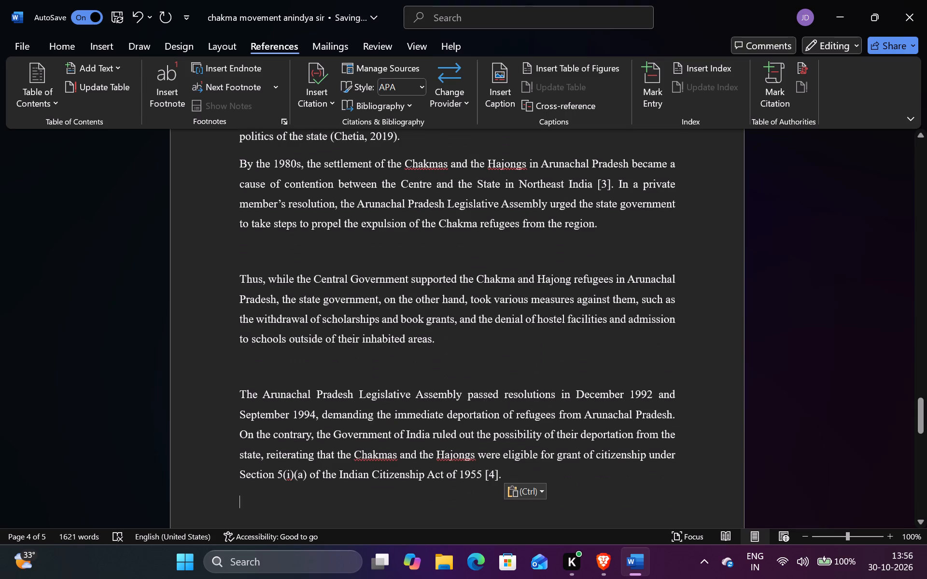
Remove the blank lines separating the three newly pasted paragraphs.
left_click(334, 356)
left_click(299, 359)
key("BackSpace")
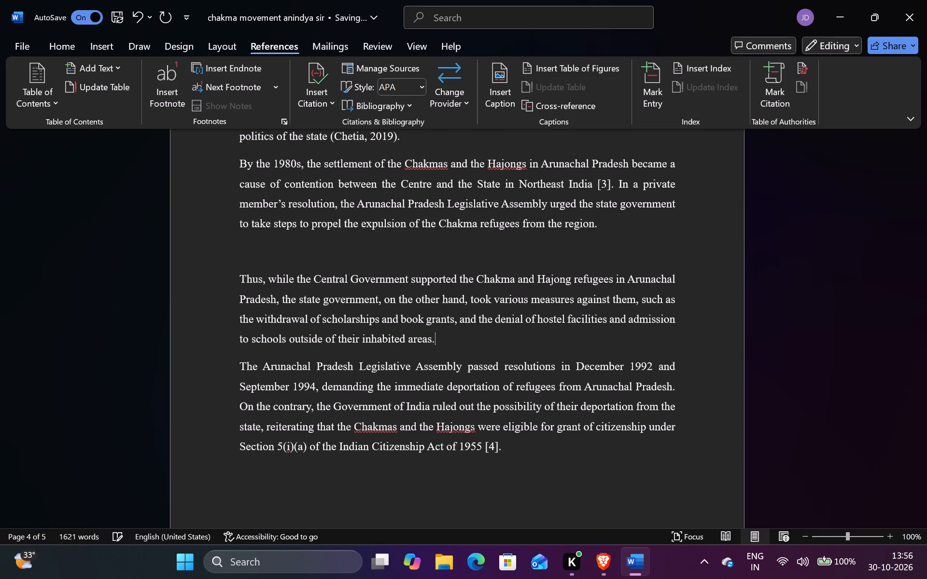
left_click(263, 253)
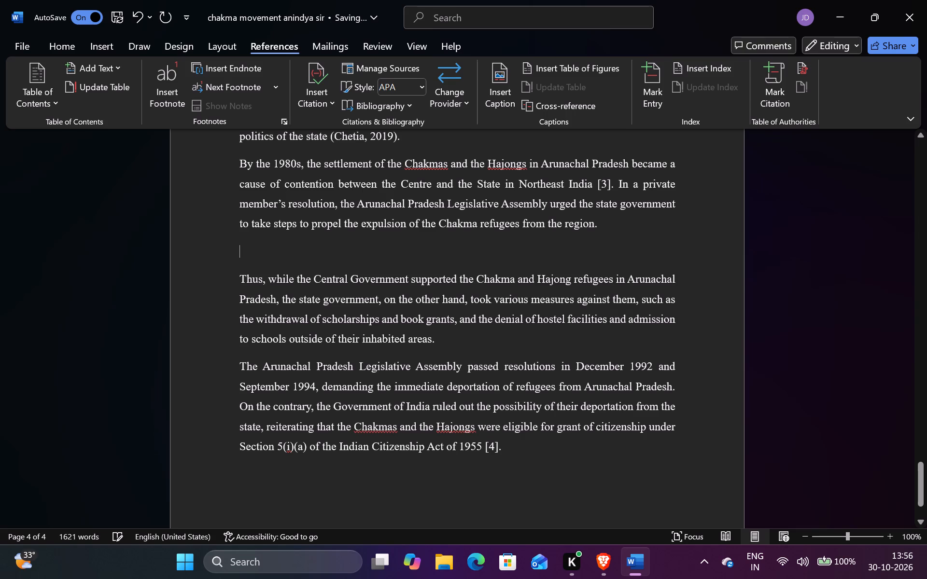
key("BackSpace")
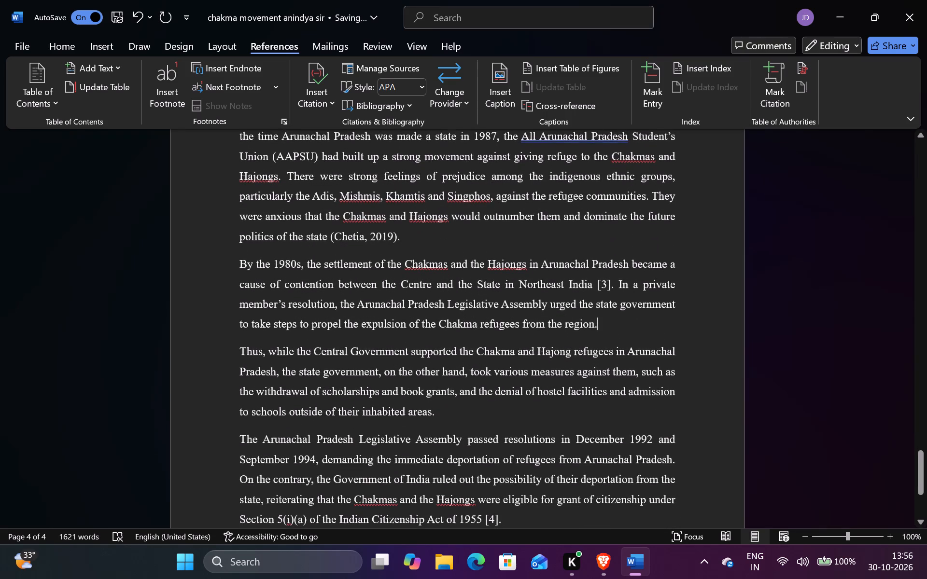
Review the evolving-nature section and check the word count from its first paragraph to the end of the pasted text.
scroll(263, 253, "down", 1)
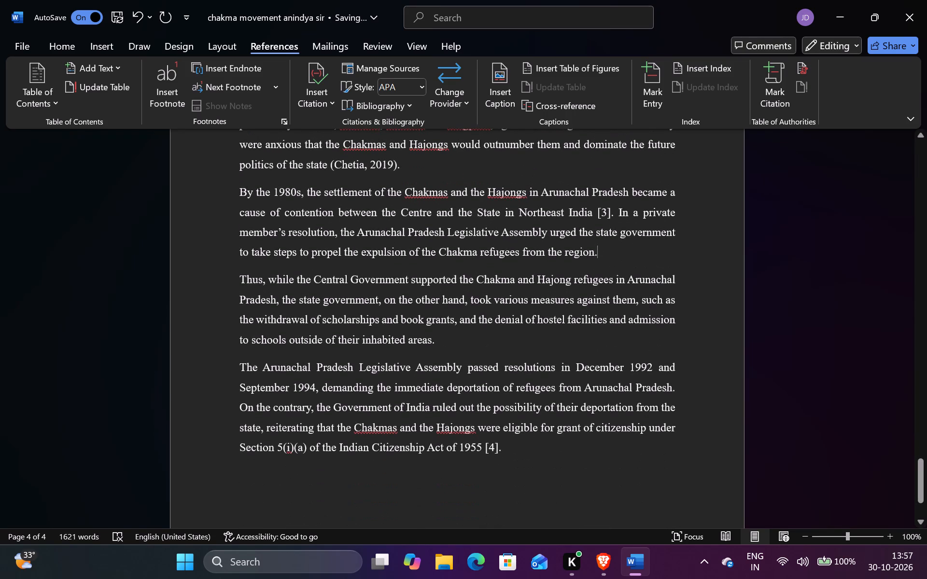
scroll(263, 253, "up", 1)
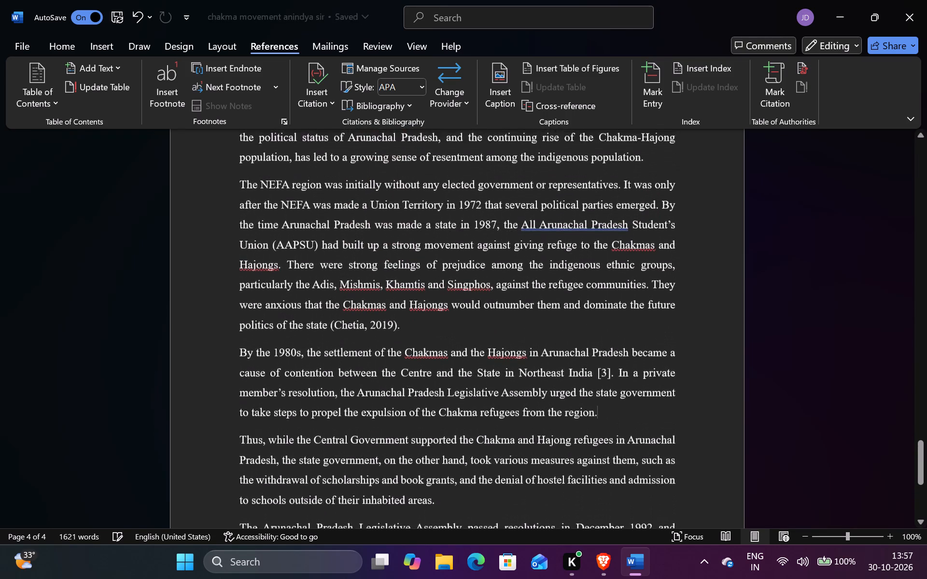
scroll(263, 253, "up", 3)
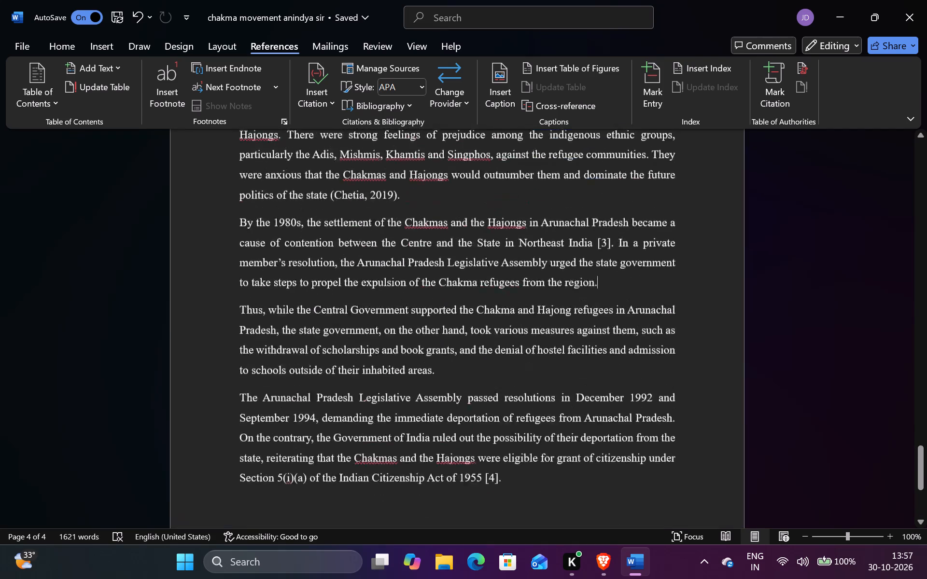
scroll(263, 253, "up", 2)
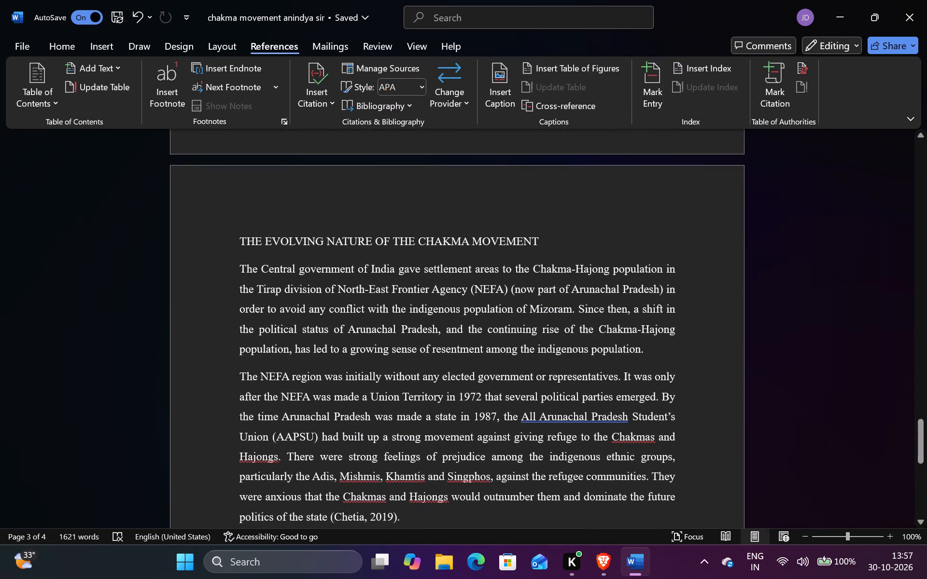
left_click_drag(242, 264, 425, 534)
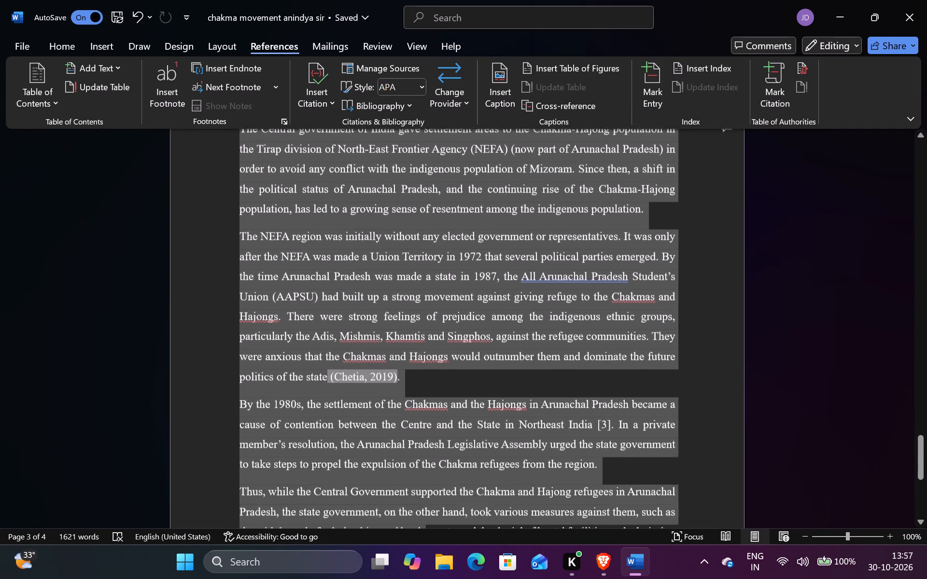
left_click_drag(425, 534, 497, 347)
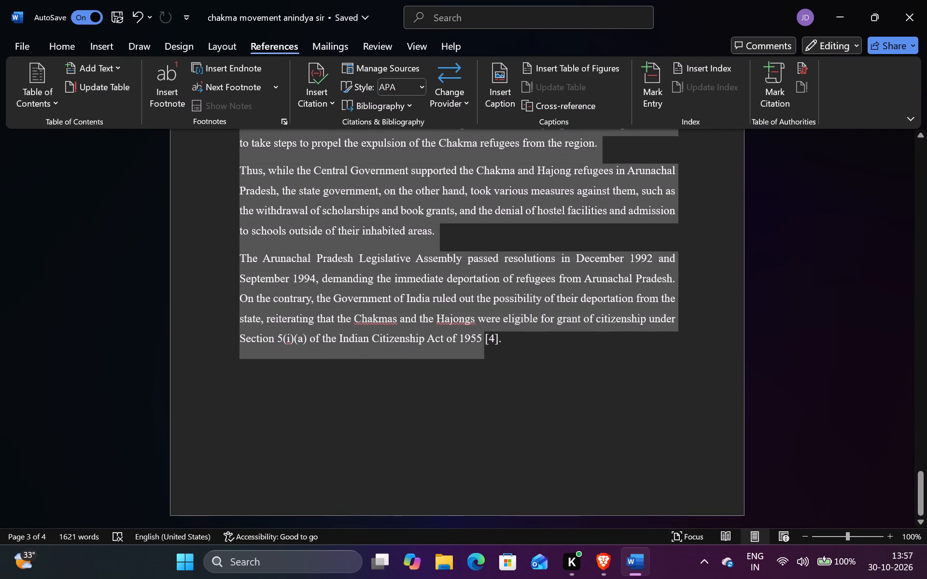
left_click_drag(497, 347, 509, 347)
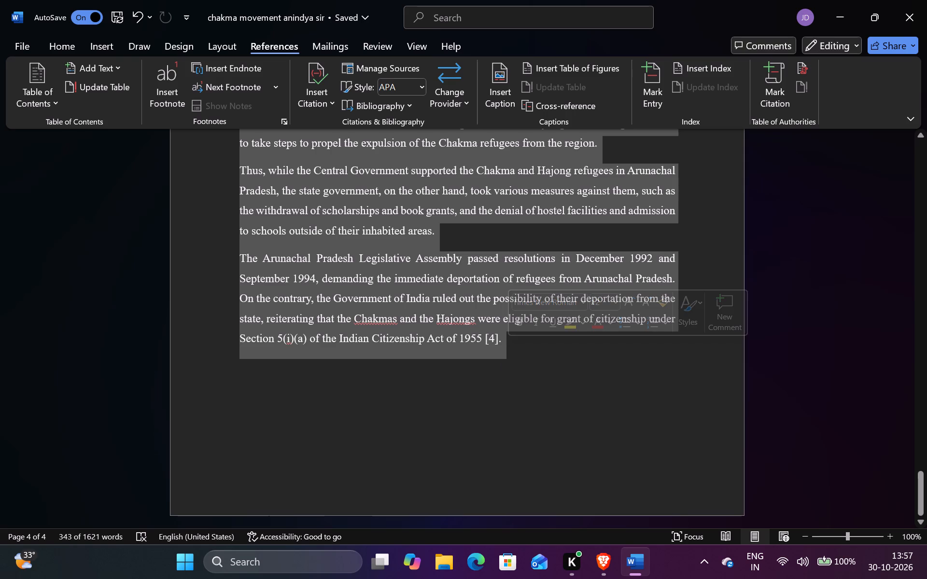
left_click(469, 381)
scroll(469, 381, "up", 2)
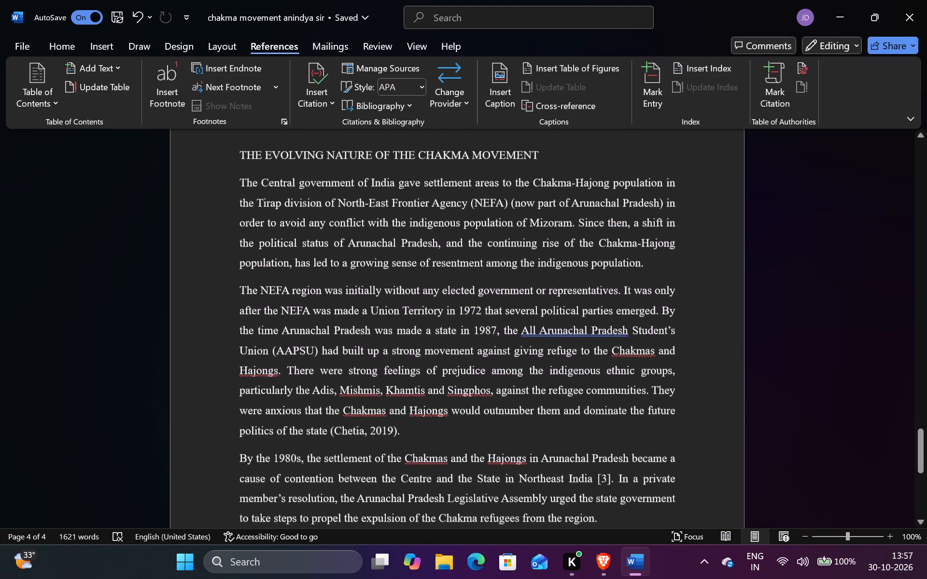
scroll(469, 381, "up", 1)
scroll(469, 381, "down", 2)
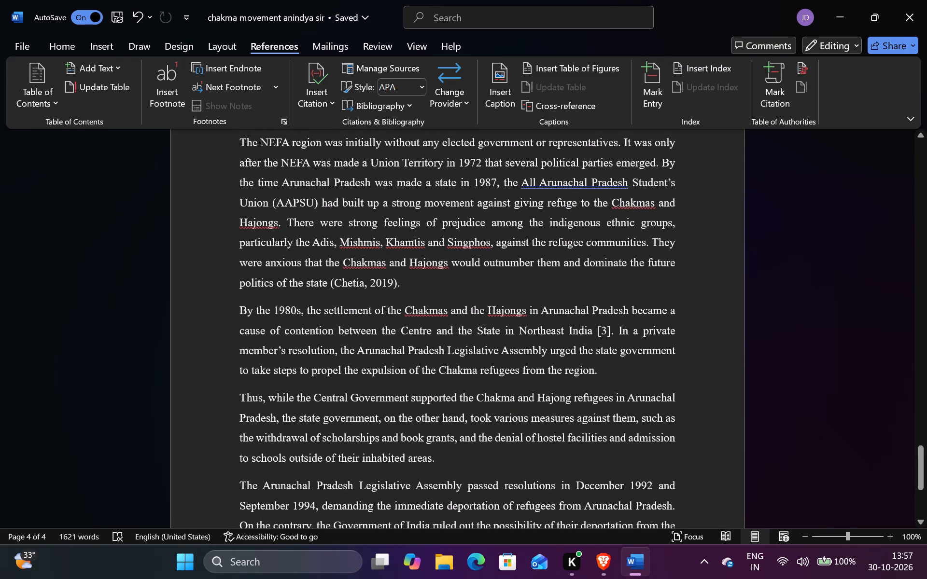
scroll(469, 381, "up", 1)
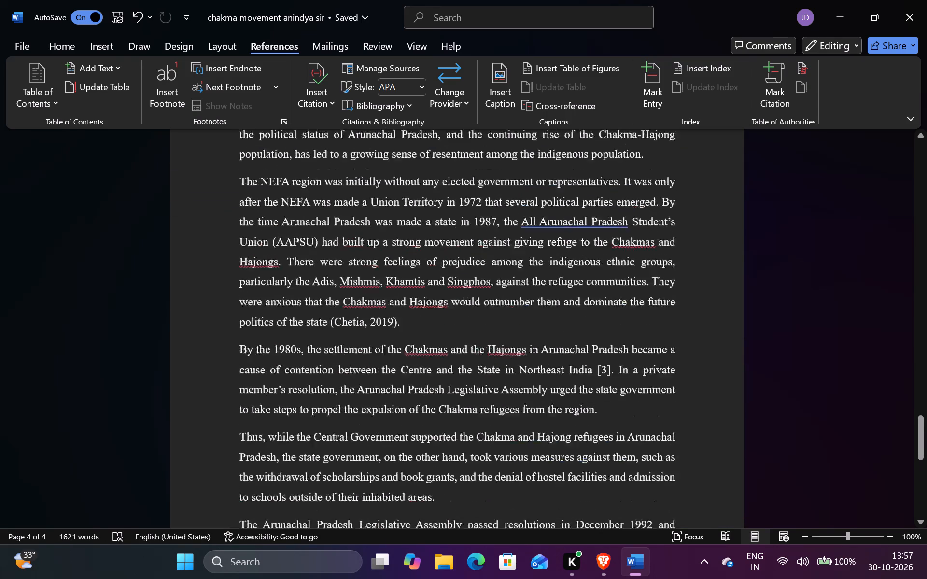
scroll(469, 381, "up", 1)
Delete the [3] reference marker and its preceding space after "Northeast India" in the paragraph beginning "By the 1980s".
scroll(469, 381, "down", 2)
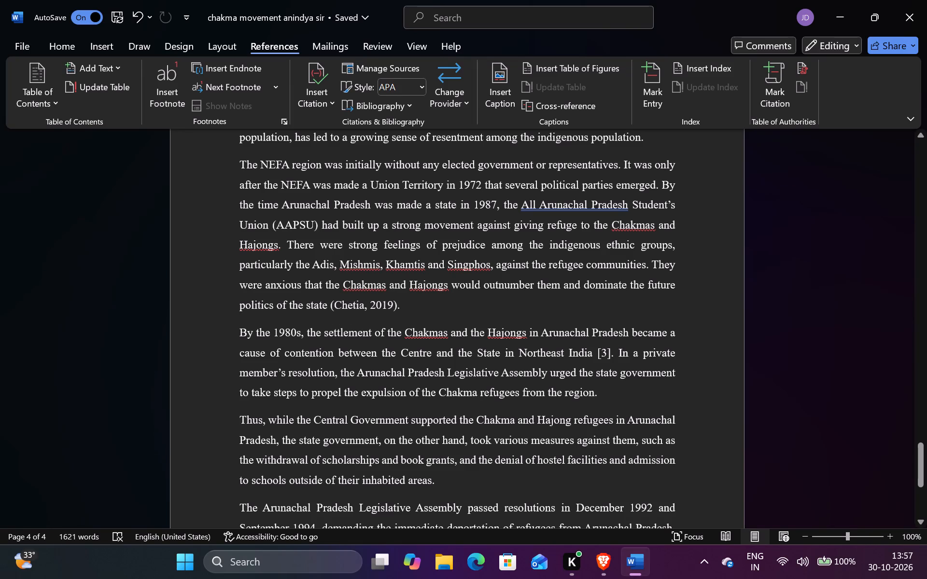
left_click(607, 352)
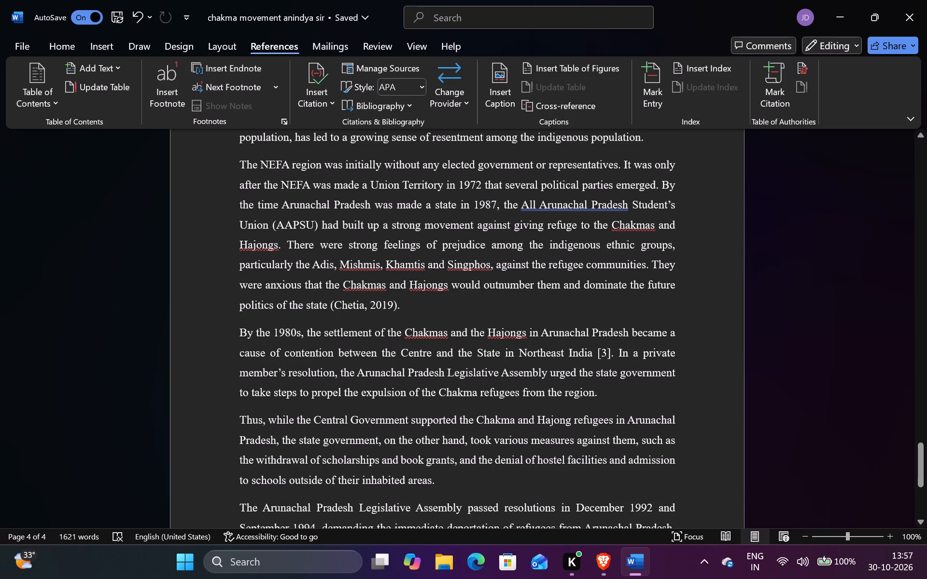
left_click(612, 352)
key("BackSpace")
key("BackSpace")
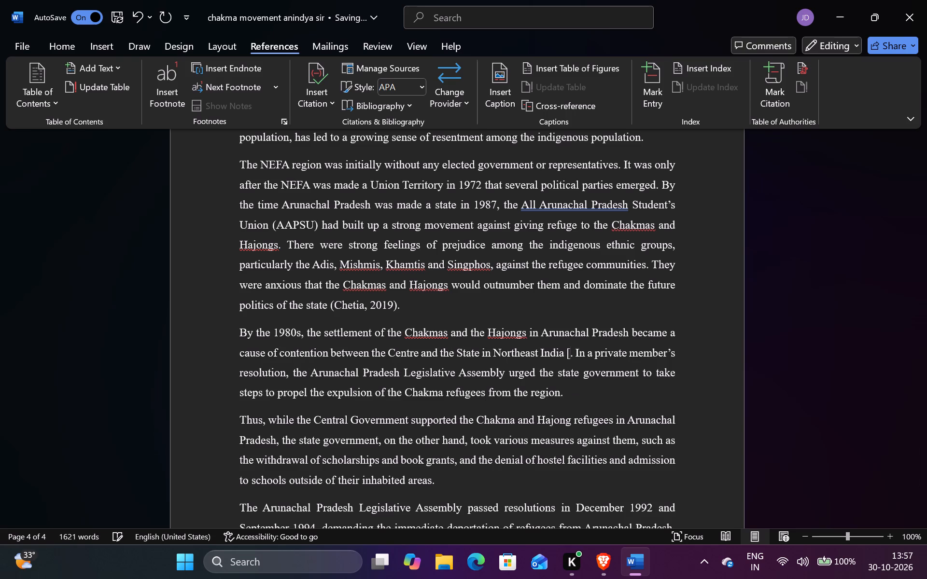
key("BackSpace")
key("BackSpace")
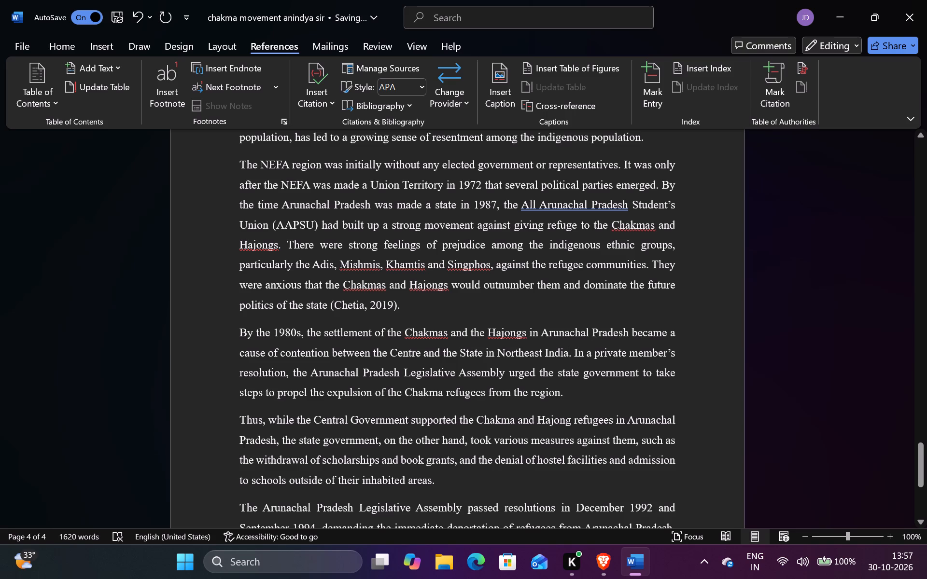
scroll(416, 411, "down", 1)
scroll(416, 411, "up", 1)
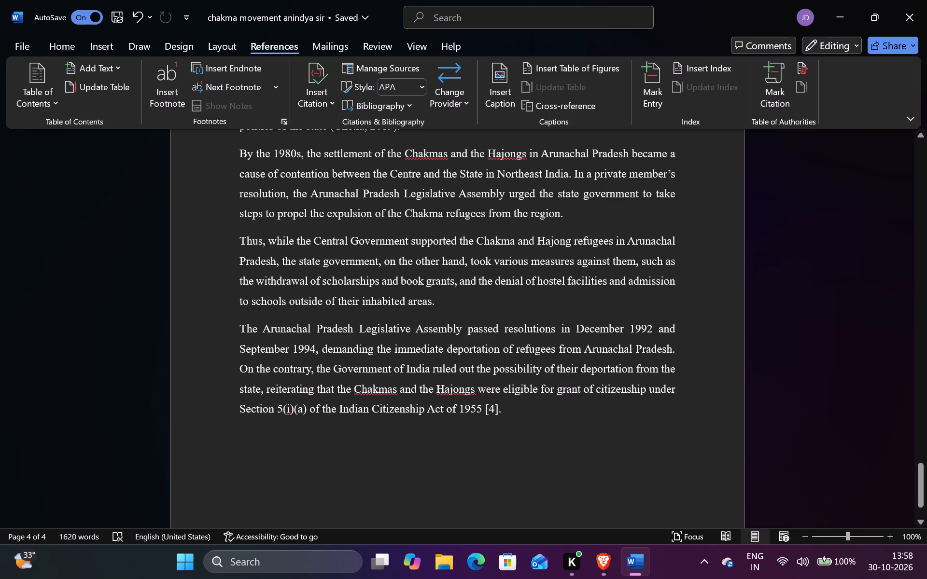
Delete the [4] reference marker and its preceding space after "Indian Citizenship Act of 1955" in the essay's last paragraph.
scroll(572, 385, "up", 6)
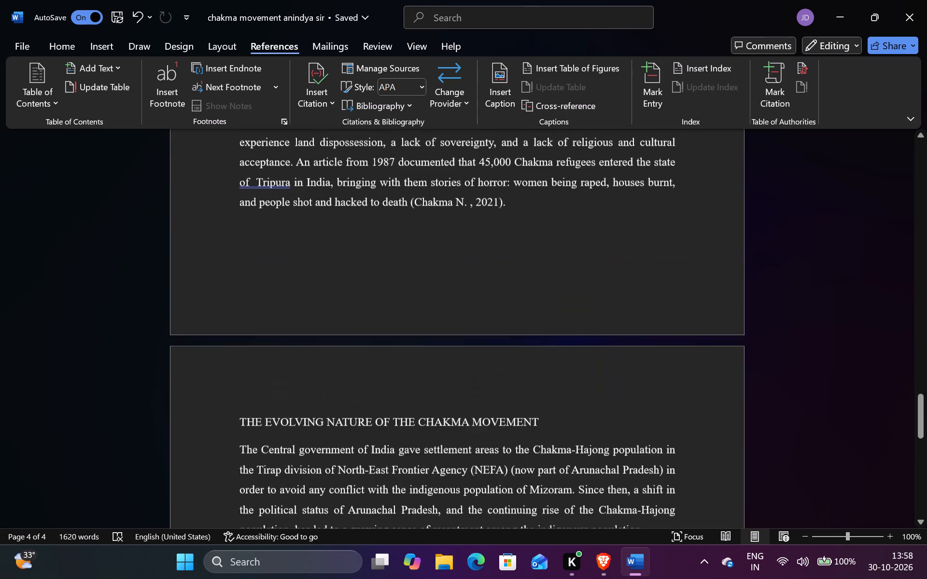
scroll(572, 385, "up", 3)
scroll(572, 385, "down", 4)
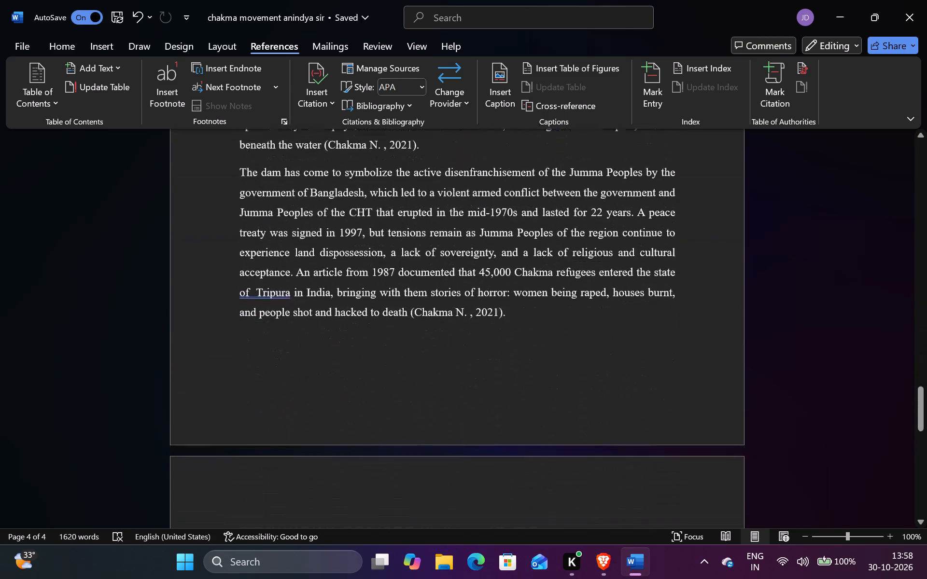
scroll(572, 385, "down", 6)
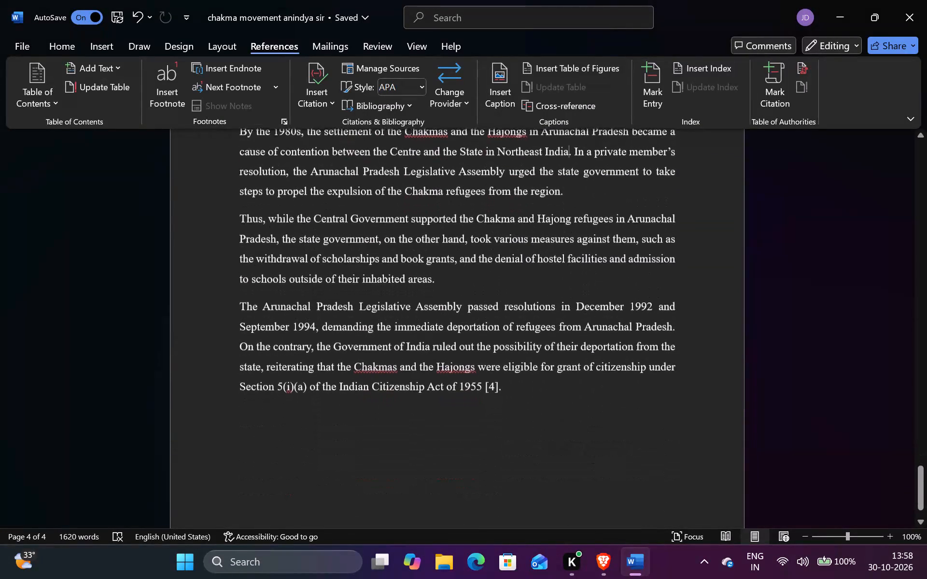
scroll(572, 385, "down", 1)
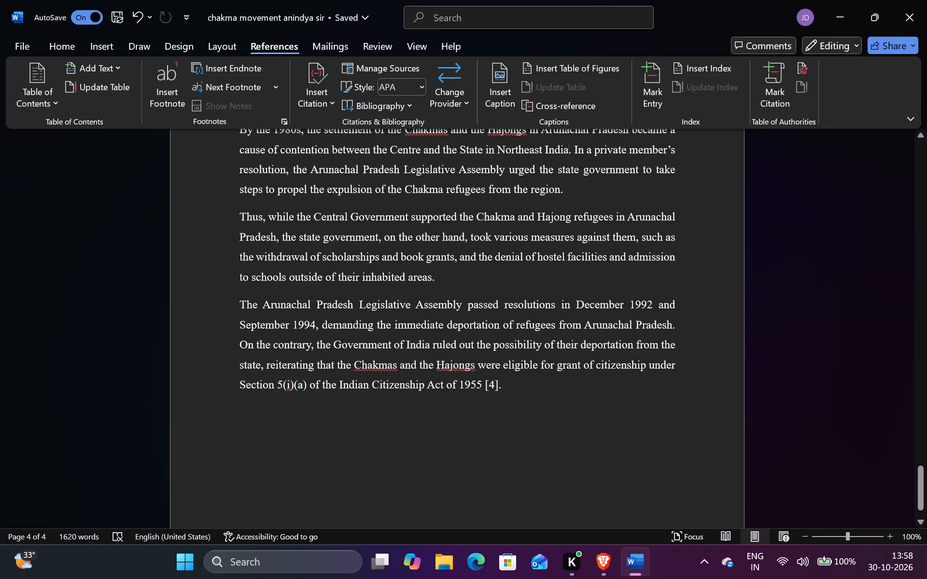
left_click(495, 387)
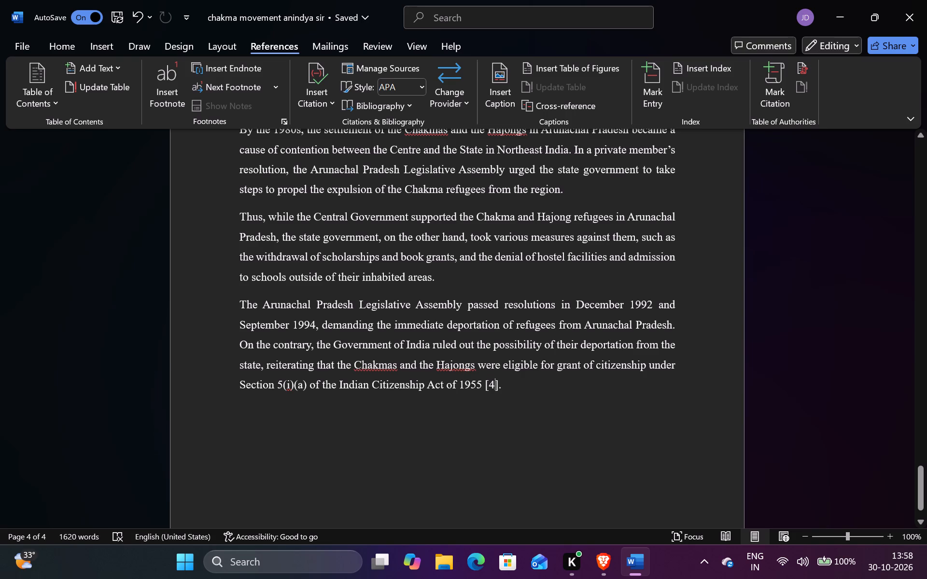
left_click(498, 386)
key("BackSpace")
key("BackSpace")
key("BackSpace")
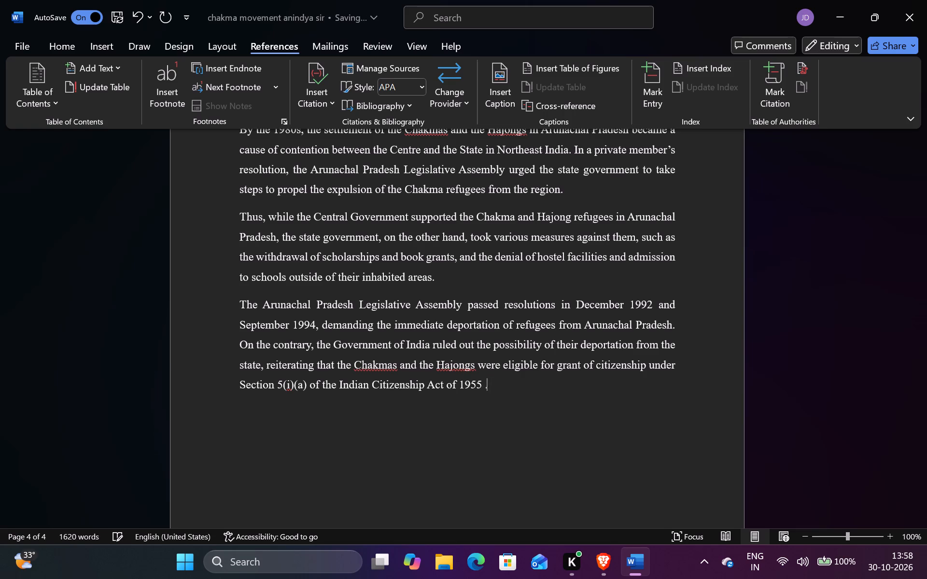
key("BackSpace")
left_click(504, 389)
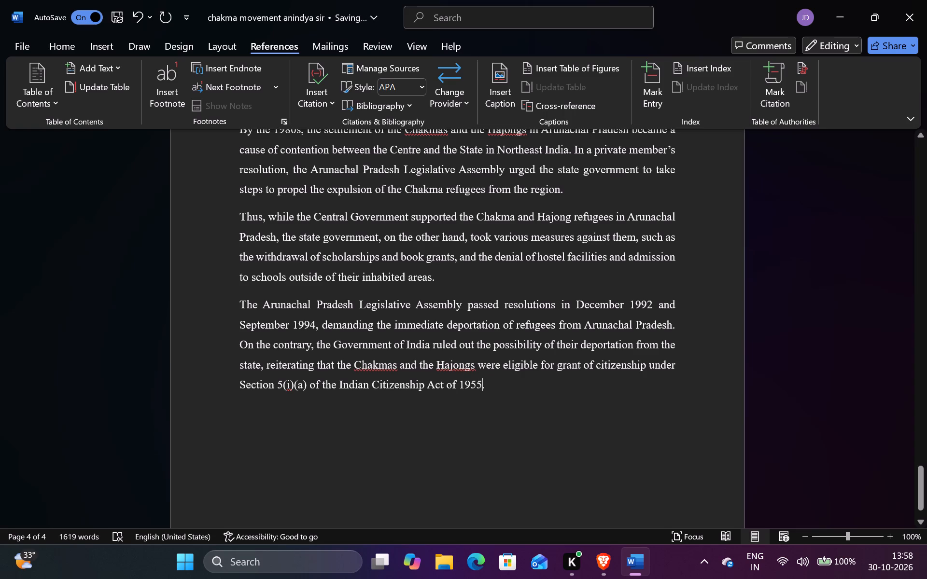
Merge the paragraph beginning "Thus, while the Central Government" into the "By the 1980s" paragraph, separated by a single space.
scroll(504, 441, "up", 1)
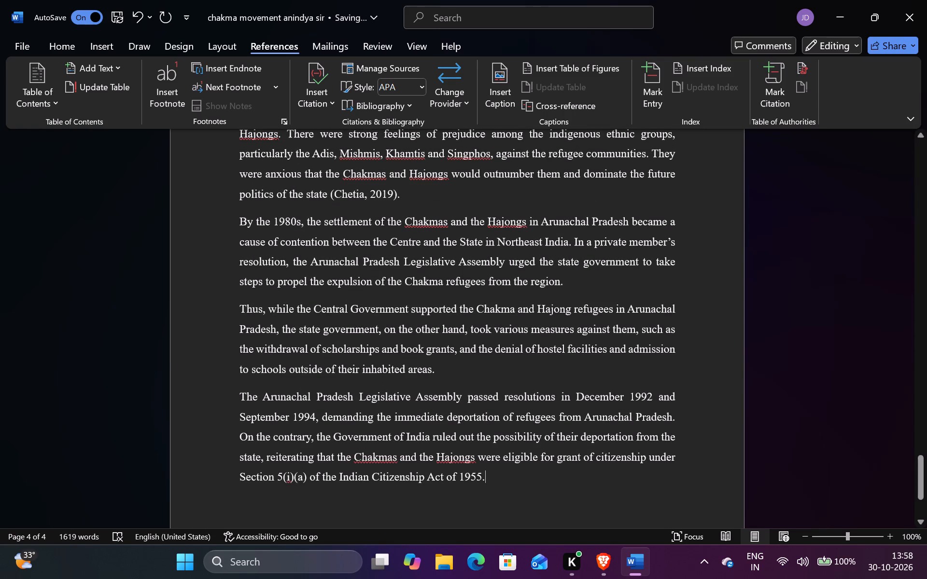
left_click(236, 307)
key("BackSpace")
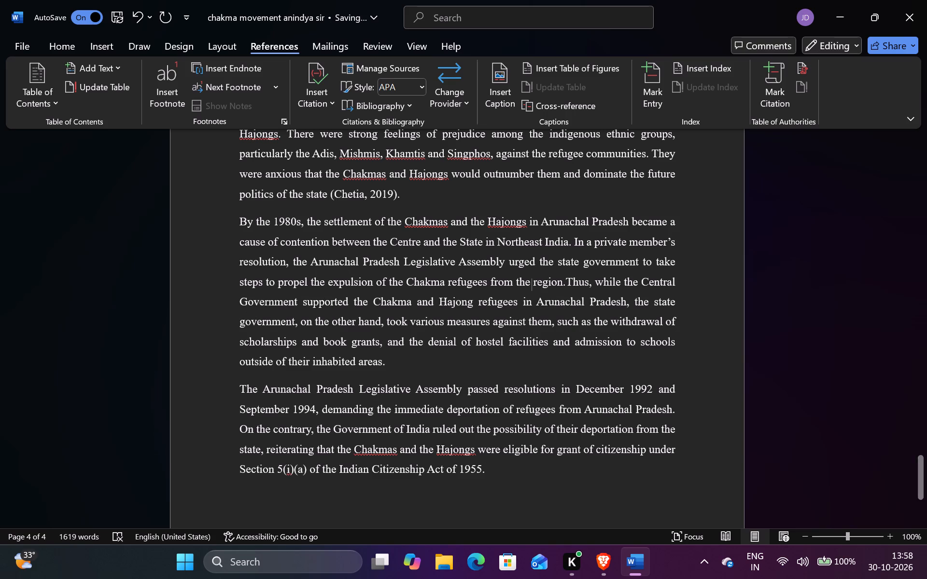
key("space")
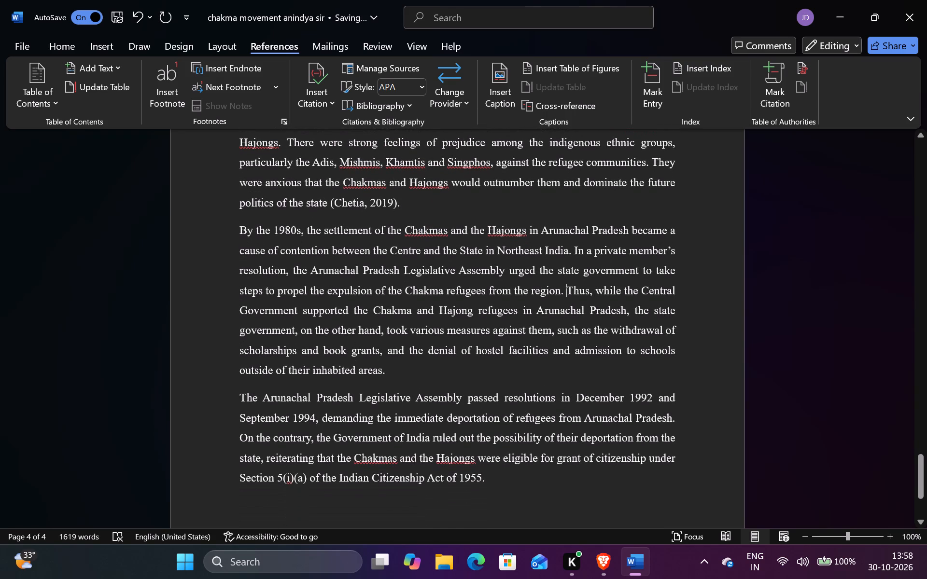
Insert the existing Chetia (2019) source as a citation before the full stop after "outside of their inhabited areas".
left_click(392, 371)
key("BackSpace")
left_click(322, 110)
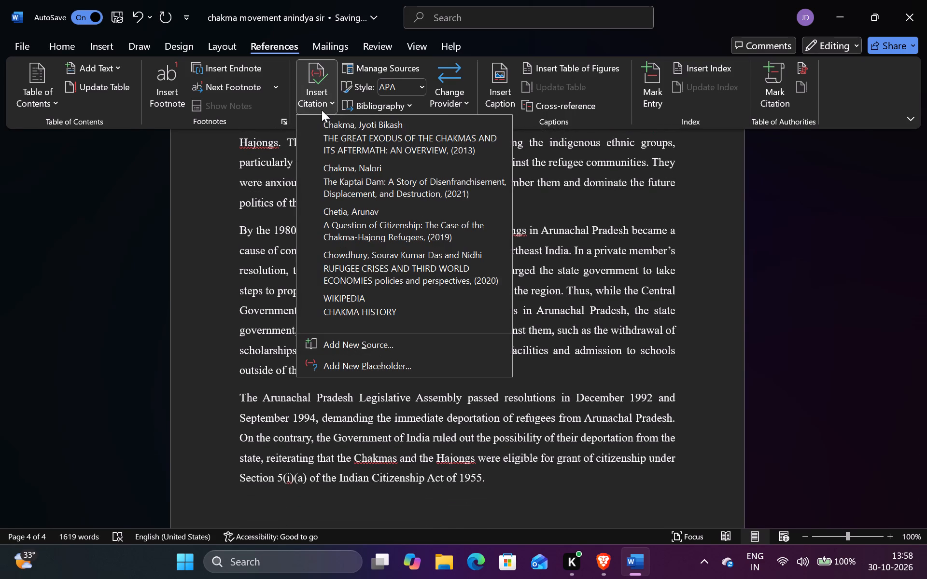
left_click(391, 222)
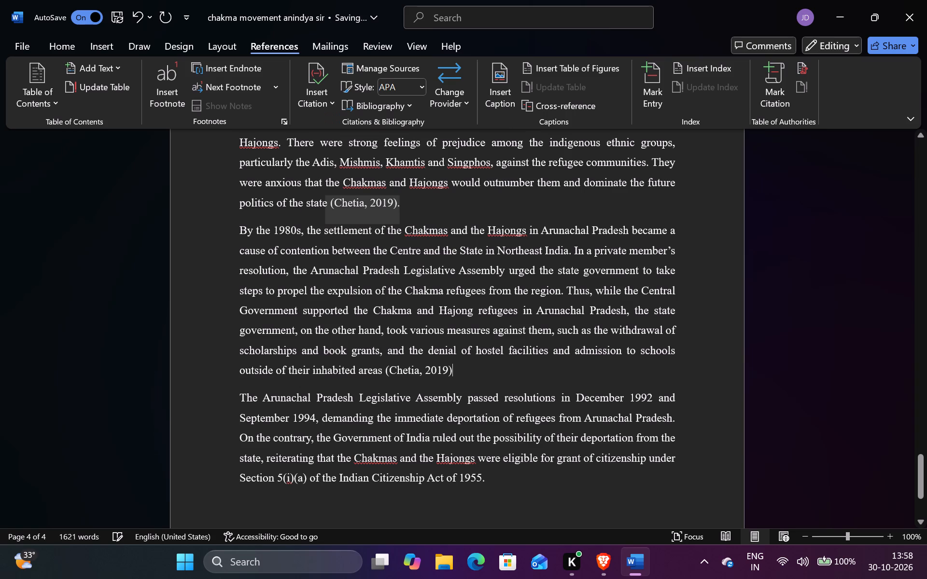
key("period")
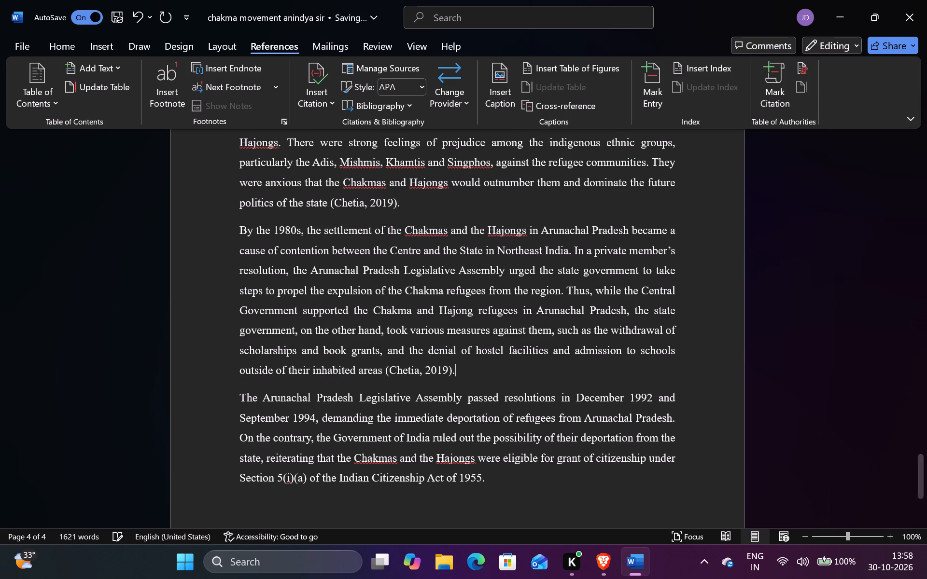
Cite the Chetia (2019) source before the full stop after "Act of 1955" and start a new paragraph below.
left_click(499, 481)
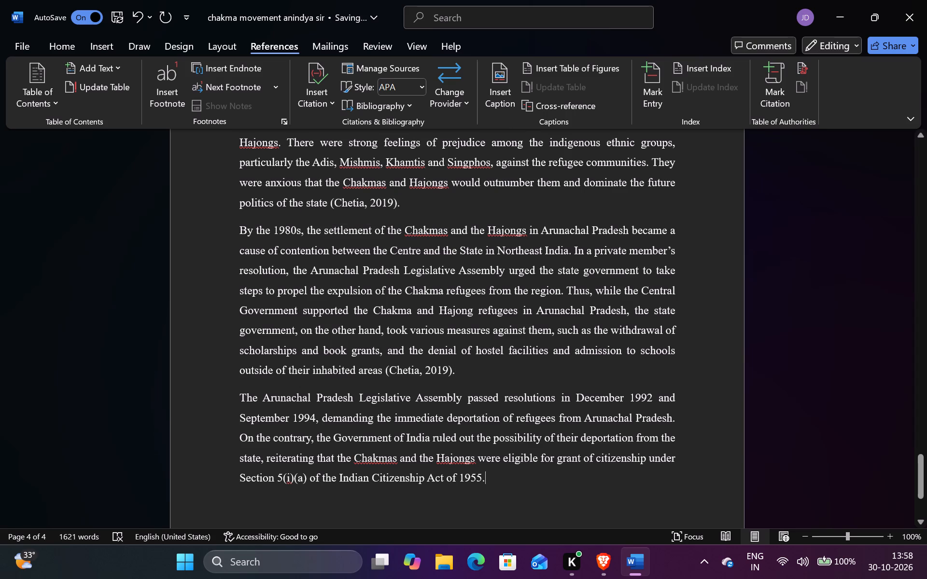
key("BackSpace")
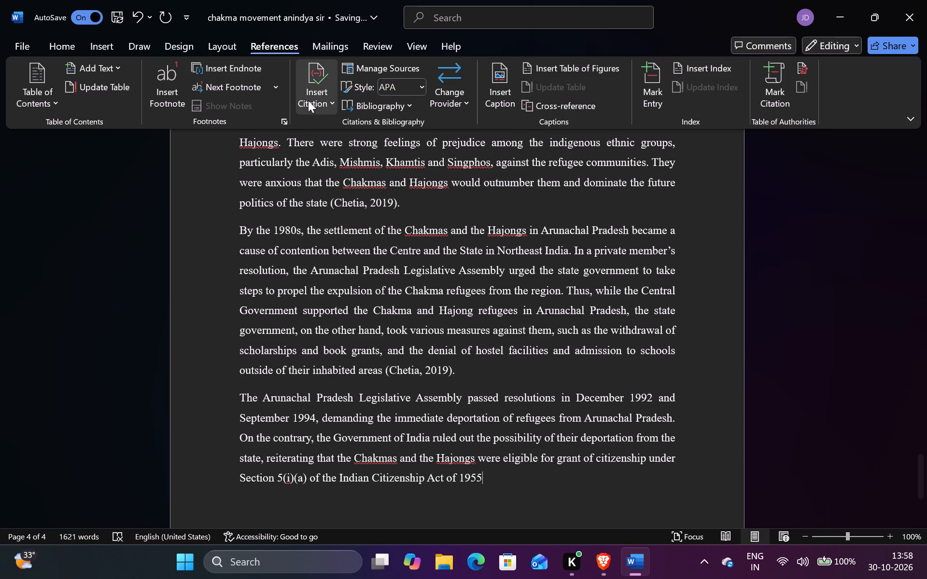
left_click(308, 100)
left_click(378, 229)
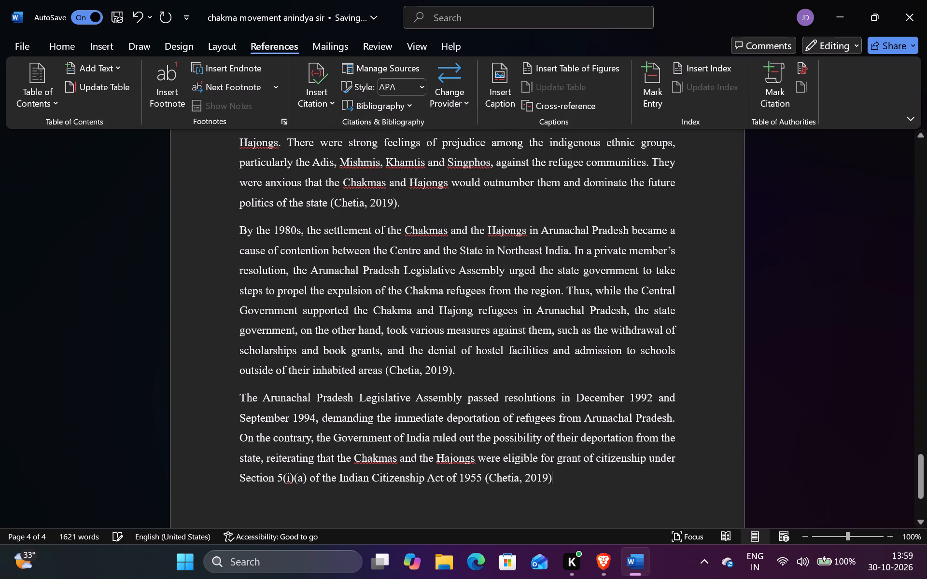
key("period")
key("Return")
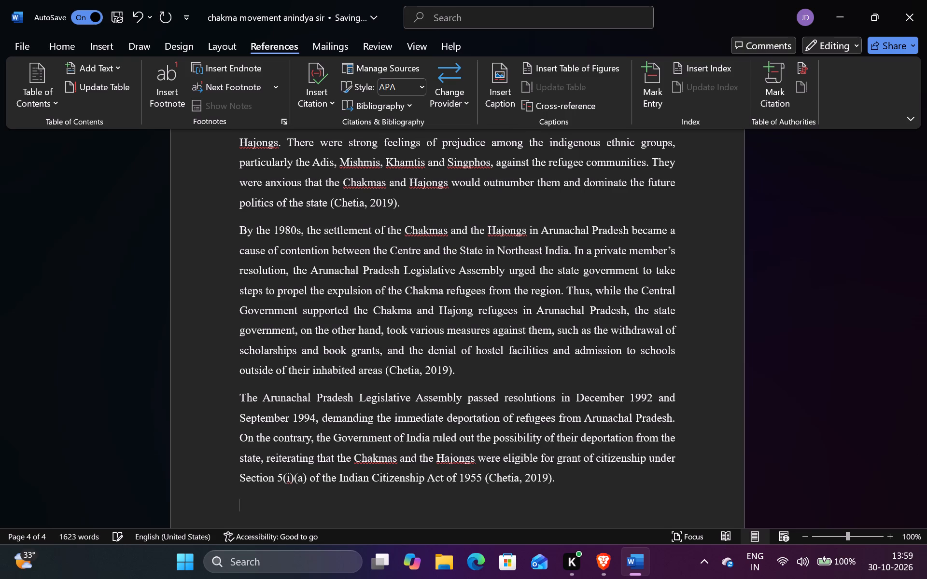
Review the essay's pages from the introduction through the end of the evolving-nature section.
scroll(378, 229, "up", 1)
scroll(378, 229, "down", 1)
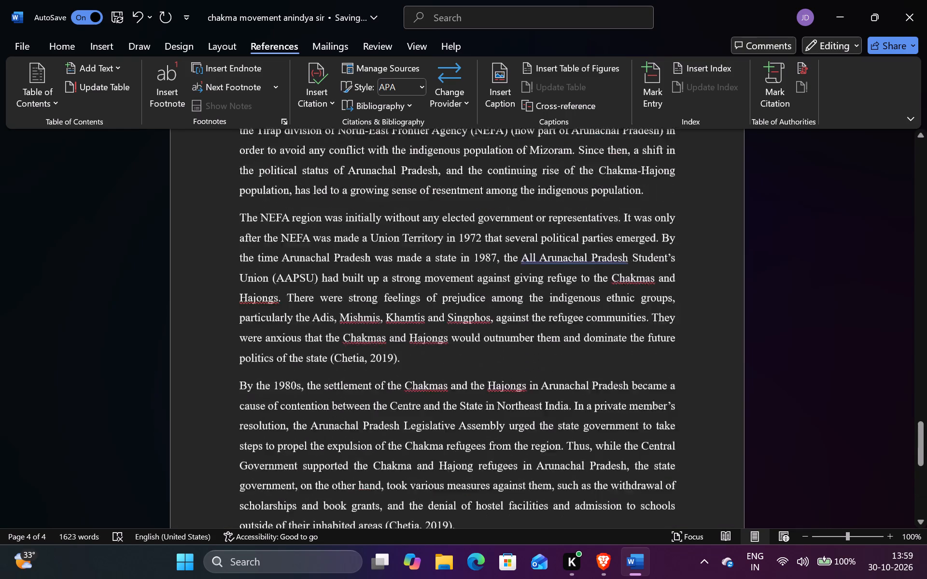
scroll(378, 229, "down", 2)
scroll(378, 229, "right", 1)
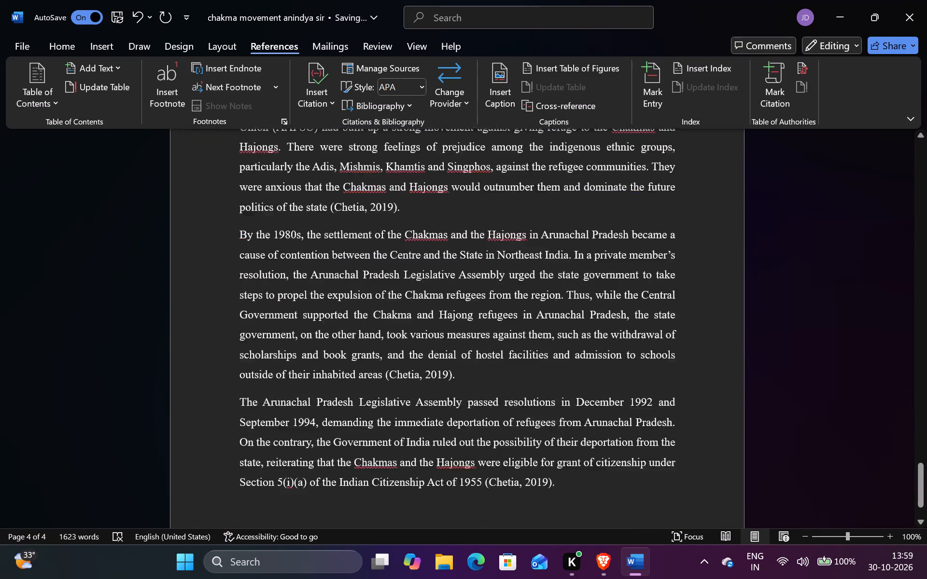
scroll(378, 229, "right", 1)
scroll(378, 229, "up", 5)
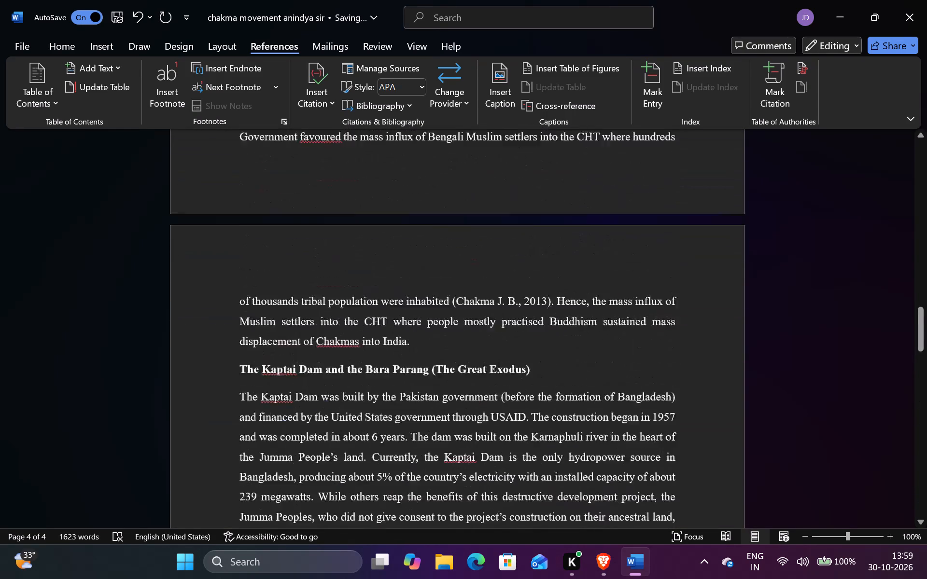
scroll(378, 229, "up", 8)
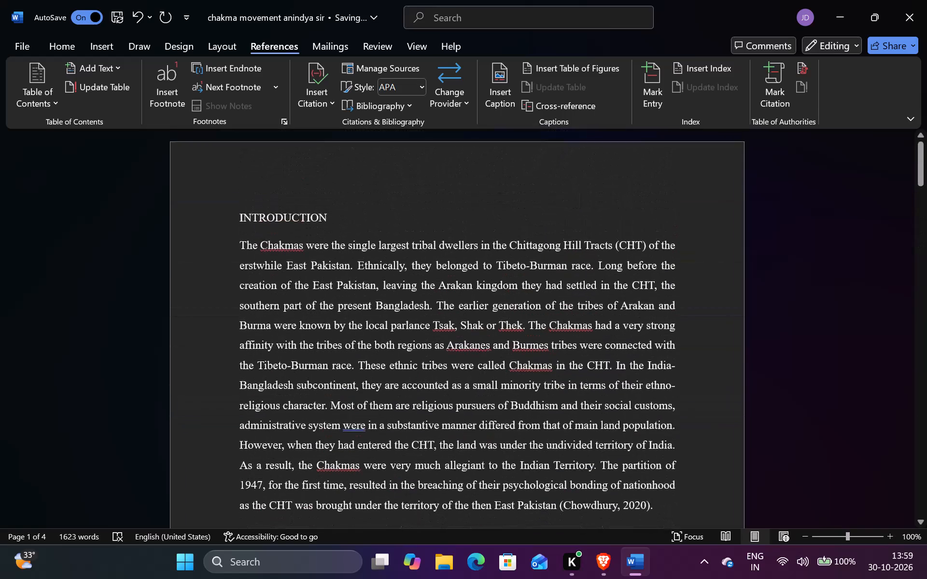
scroll(378, 229, "down", 9, "ctrl")
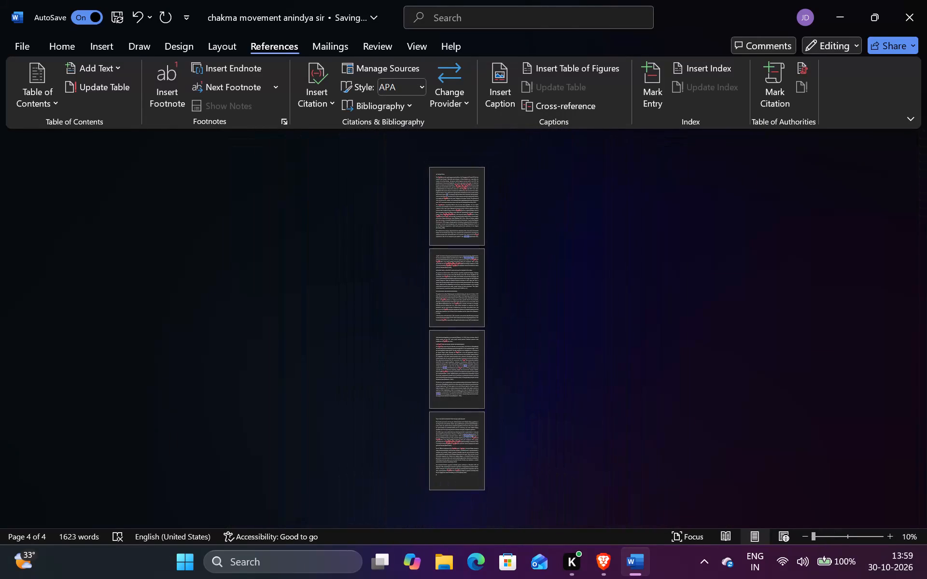
scroll(378, 229, "up", 1, "ctrl")
scroll(378, 229, "down", 4, "ctrl")
scroll(378, 229, "up", 1, "ctrl")
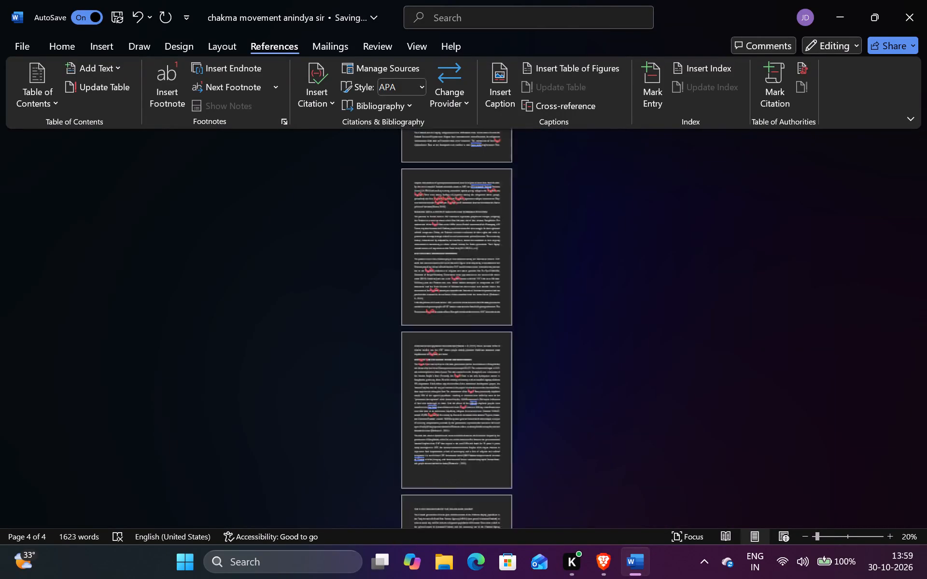
scroll(378, 229, "up", 3, "ctrl")
scroll(378, 229, "up", 1)
scroll(378, 229, "down", 1, "ctrl")
scroll(378, 229, "up", 1, "ctrl")
scroll(378, 229, "down", 1, "ctrl")
scroll(378, 229, "up", 1, "ctrl")
scroll(378, 229, "down", 1, "ctrl")
scroll(378, 229, "up", 1, "ctrl")
scroll(378, 229, "up", 3)
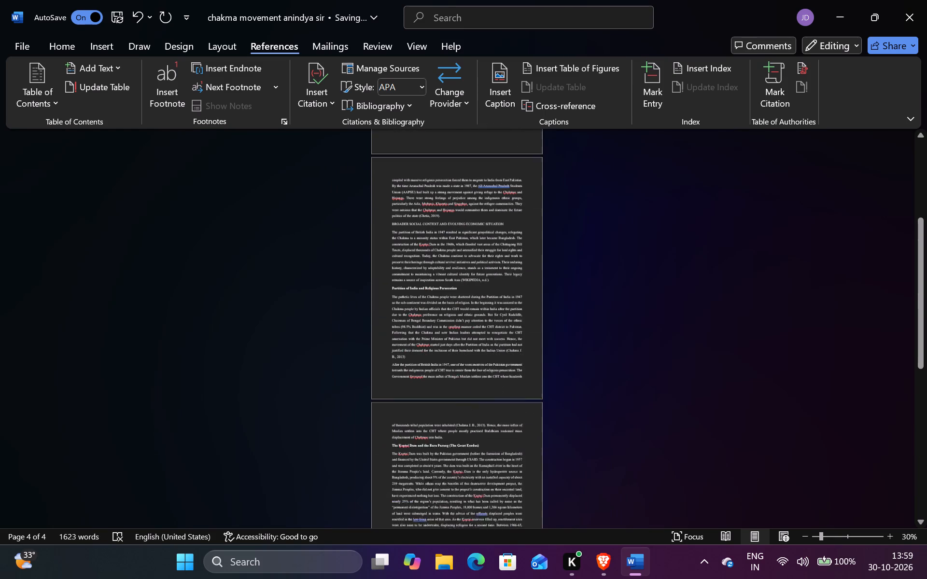
scroll(378, 229, "up", 13)
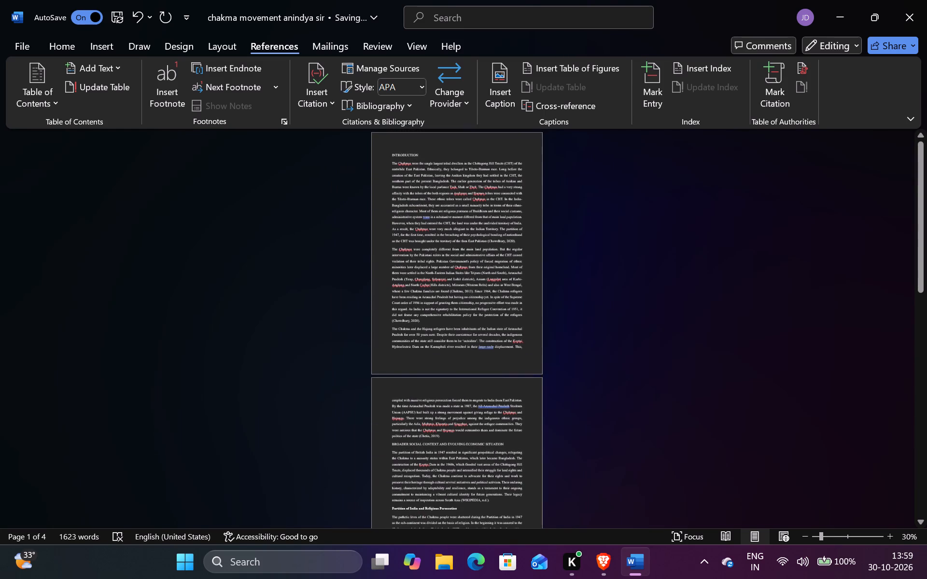
scroll(378, 229, "down", 4)
scroll(378, 229, "up", 4)
scroll(378, 229, "left", 1)
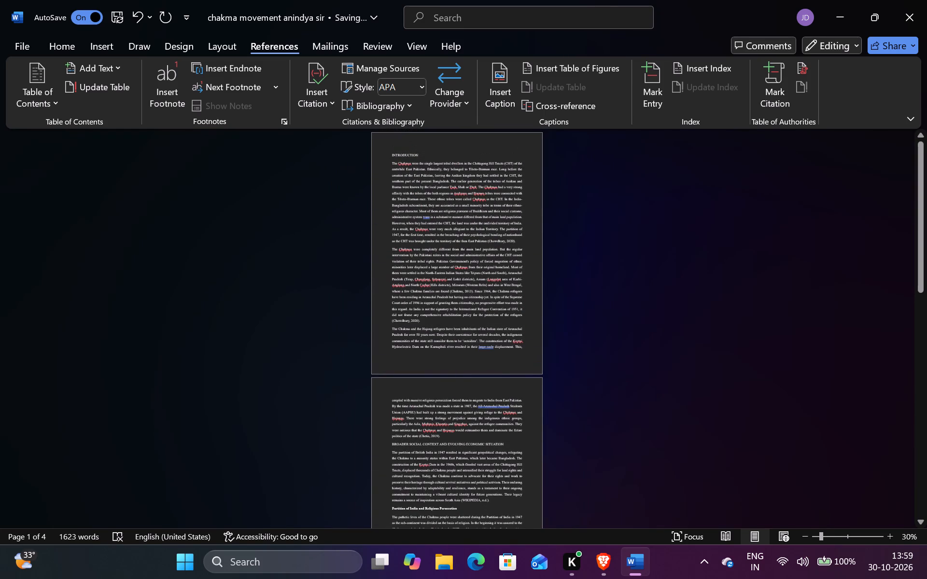
scroll(341, 243, "up", 2)
scroll(341, 243, "down", 2)
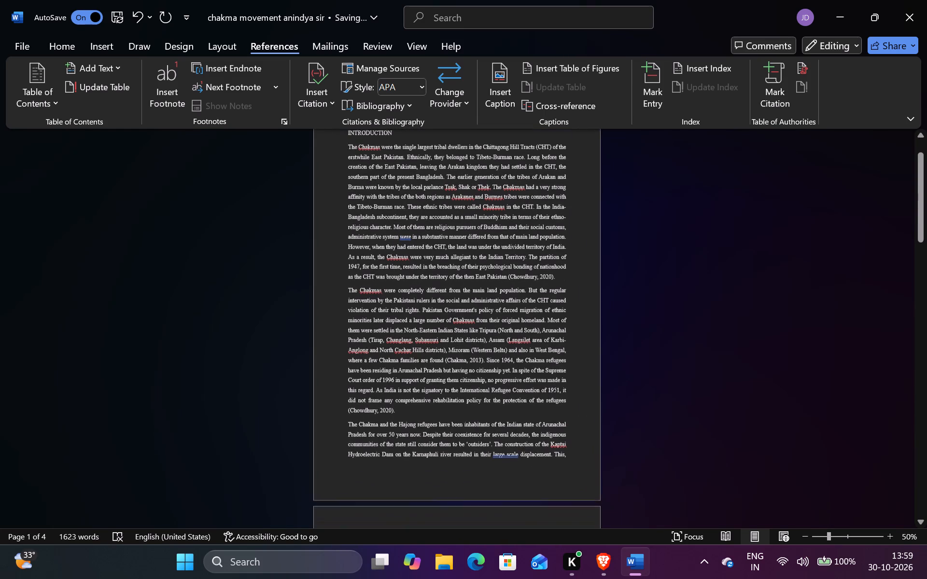
scroll(341, 243, "down", 7)
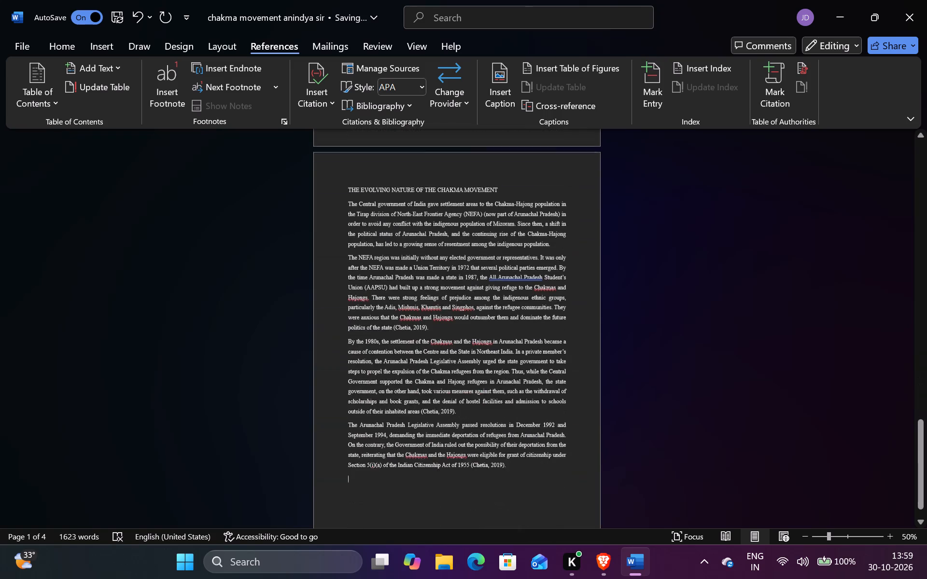
scroll(341, 243, "down", 3)
scroll(341, 243, "up", 1)
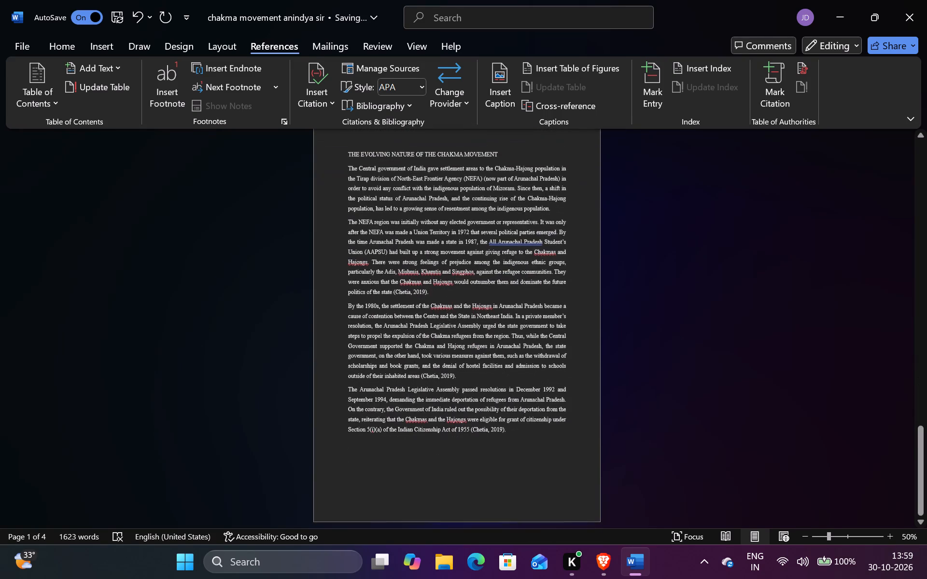
scroll(341, 243, "up", 3)
scroll(341, 243, "up", 4, "ctrl")
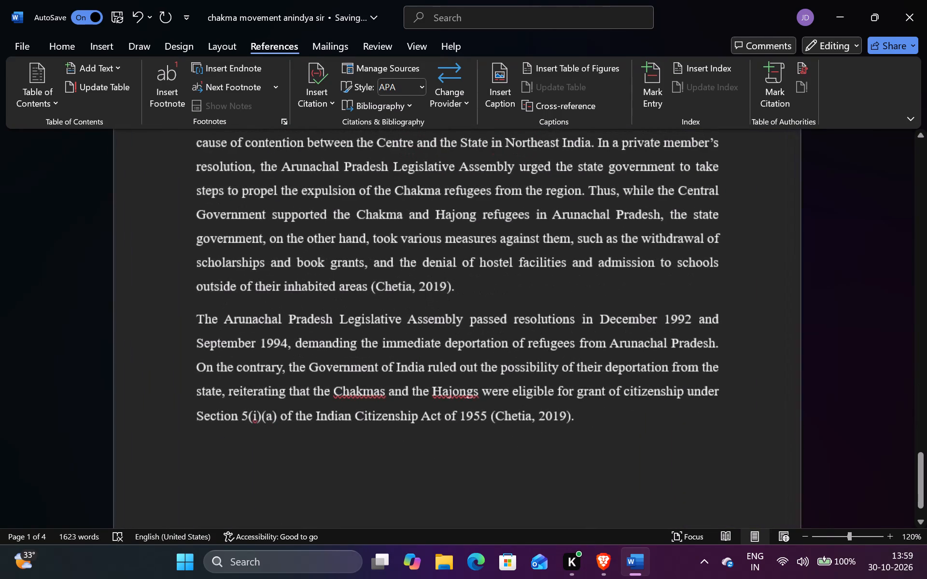
scroll(341, 243, "down", 2)
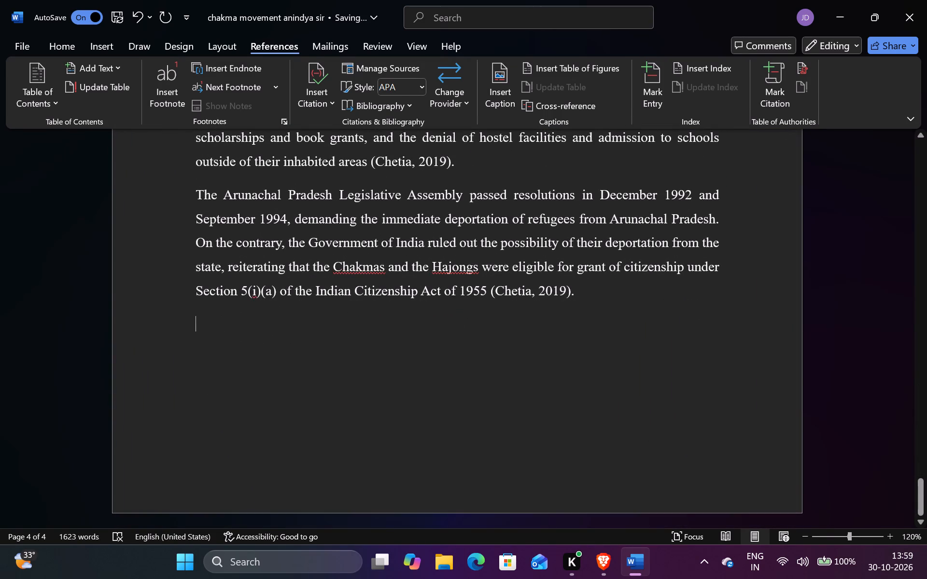
Switch to the SPRF brief in Brave and examine the "Human Rights Violations" section.
left_click(602, 557)
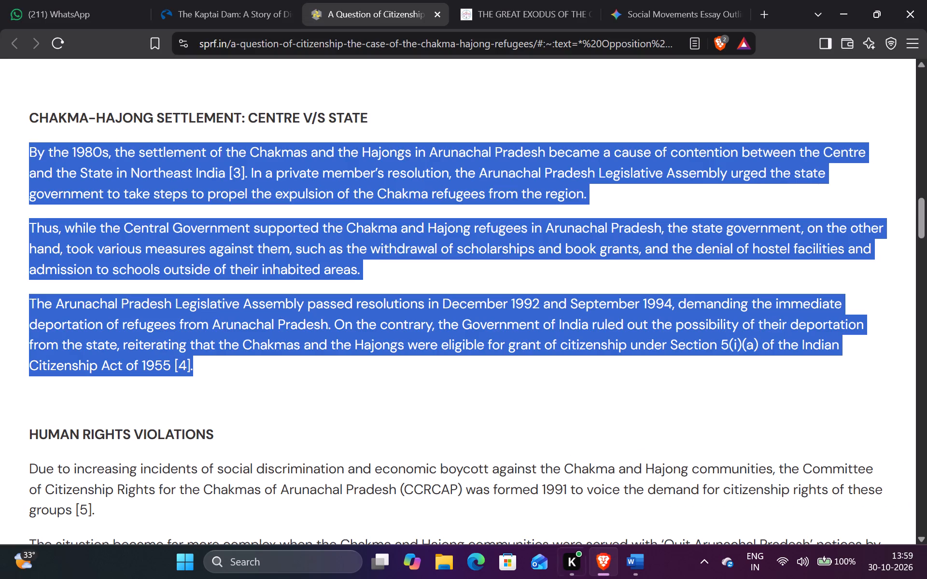
scroll(518, 388, "down", 3)
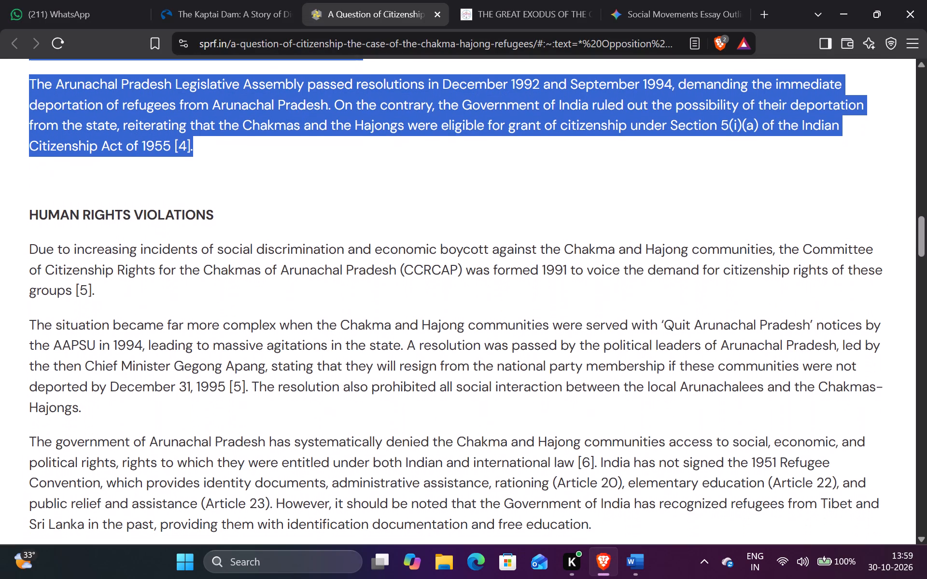
scroll(518, 388, "down", 1)
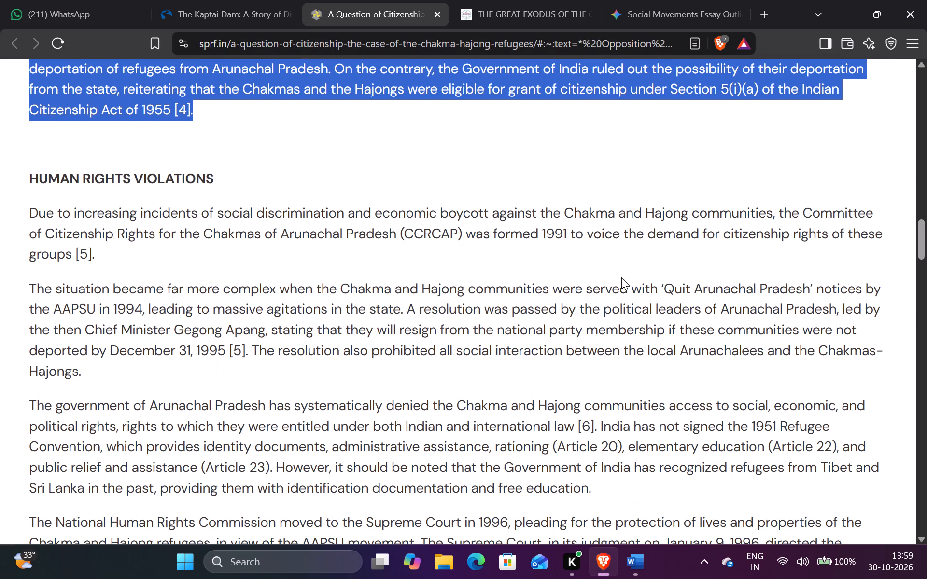
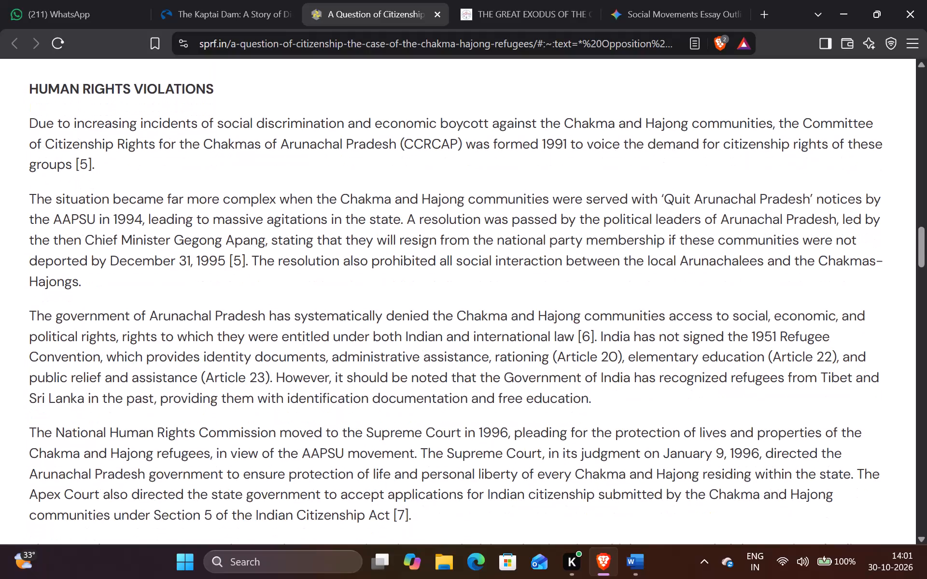
Examine the rest of the SPRF brief, from the Human Rights Violations section through Possible Outcomes.
scroll(170, 255, "down", 4)
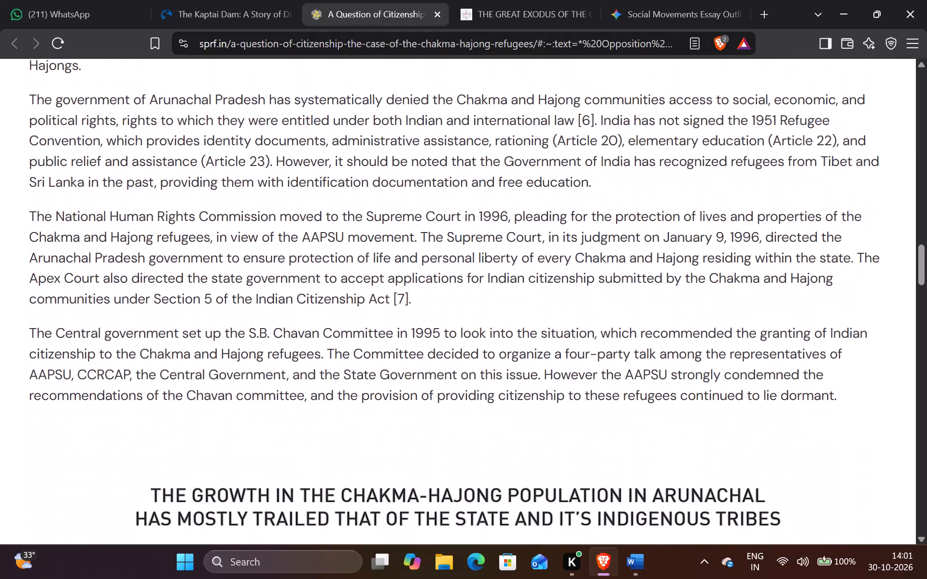
scroll(170, 255, "down", 4)
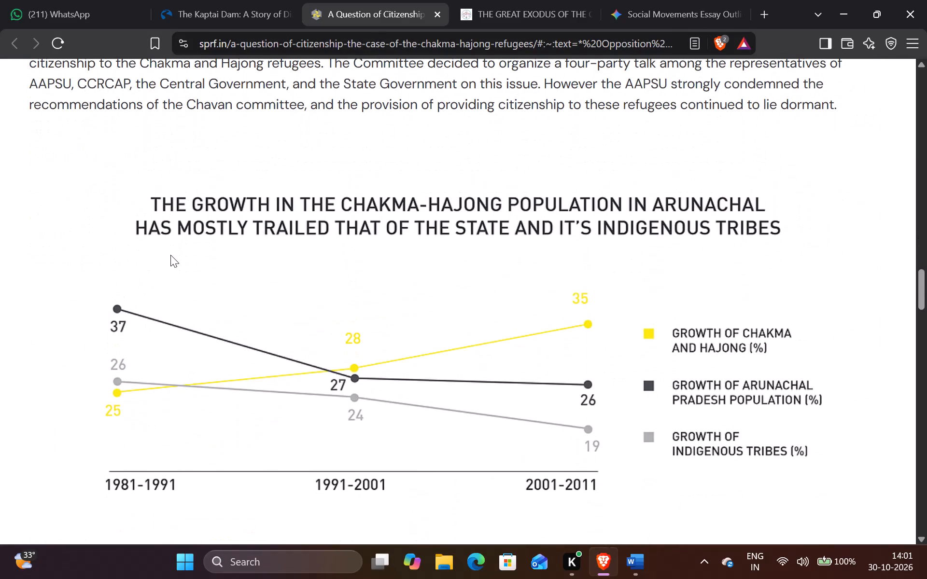
scroll(170, 255, "down", 2)
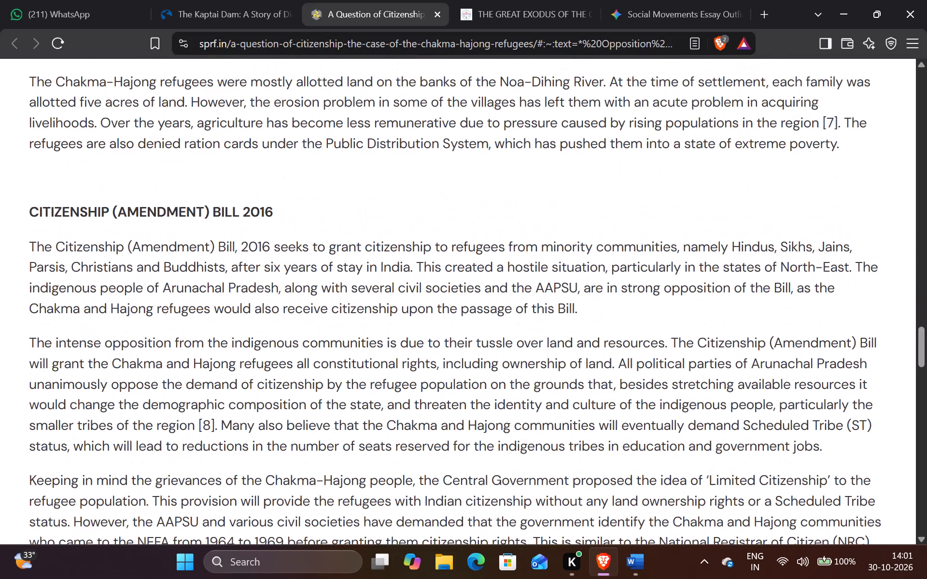
scroll(170, 255, "down", 3)
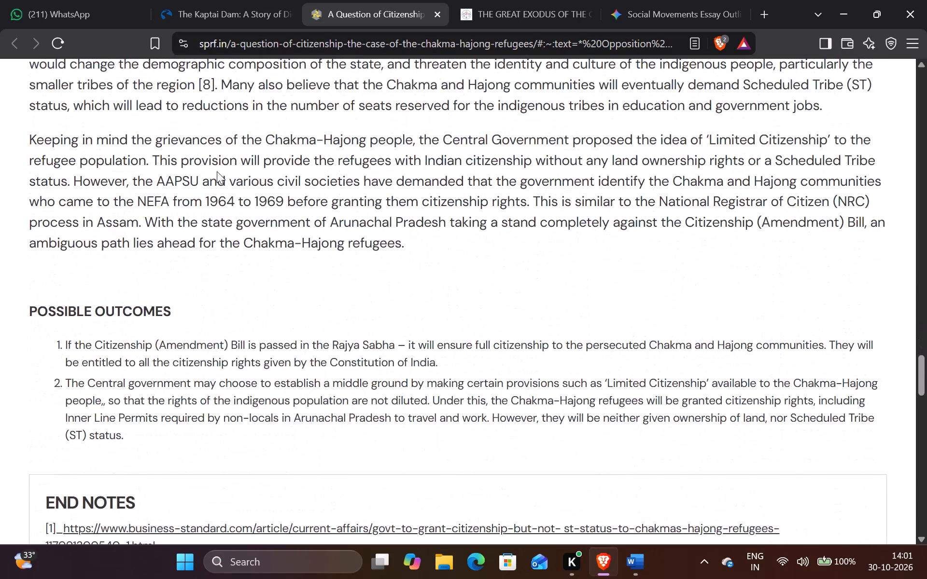
Switch to the Kaptai Dam article and examine its sections on the dam's impact and "The Same Old Dam Story".
left_click(222, 0)
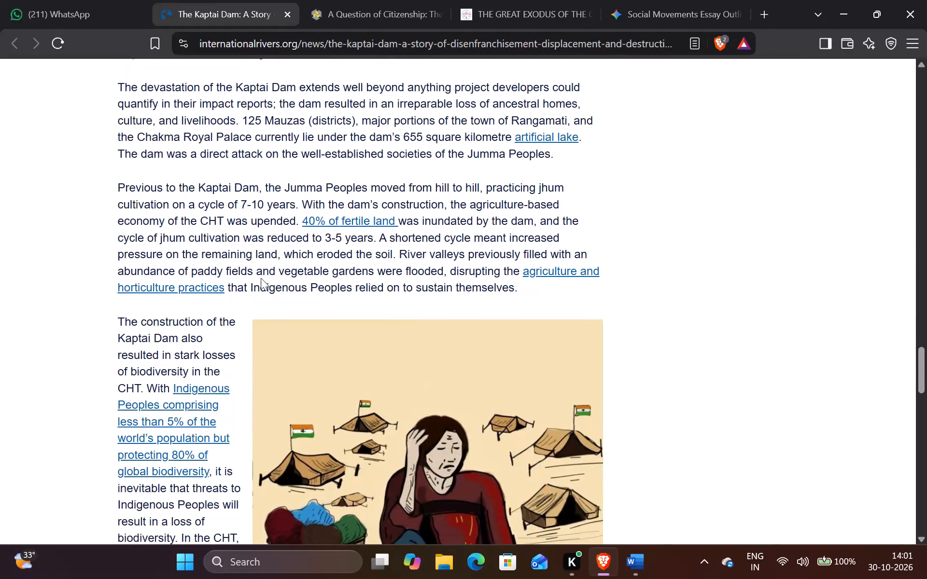
scroll(261, 278, "up", 4)
scroll(261, 278, "down", 4)
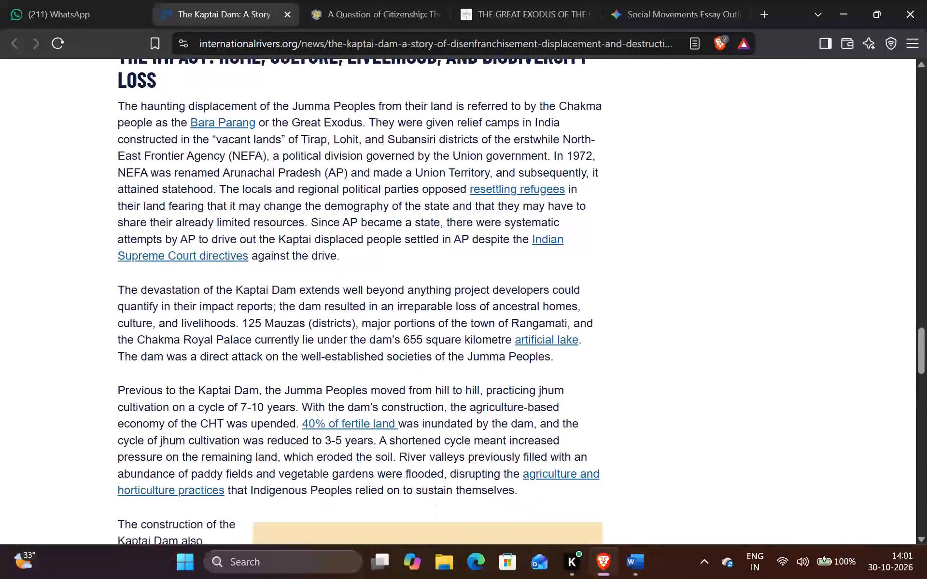
scroll(261, 278, "down", 4)
scroll(261, 278, "up", 5)
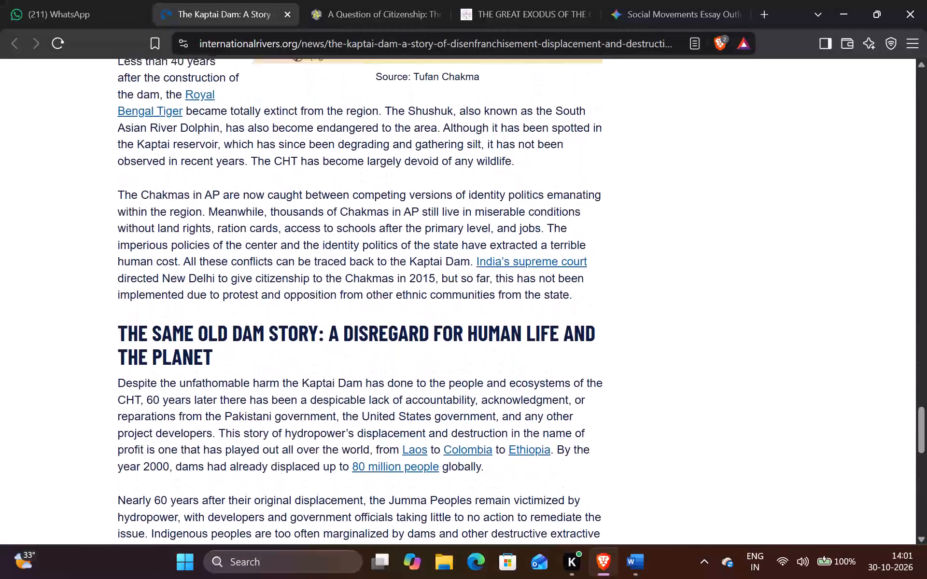
scroll(261, 278, "down", 3)
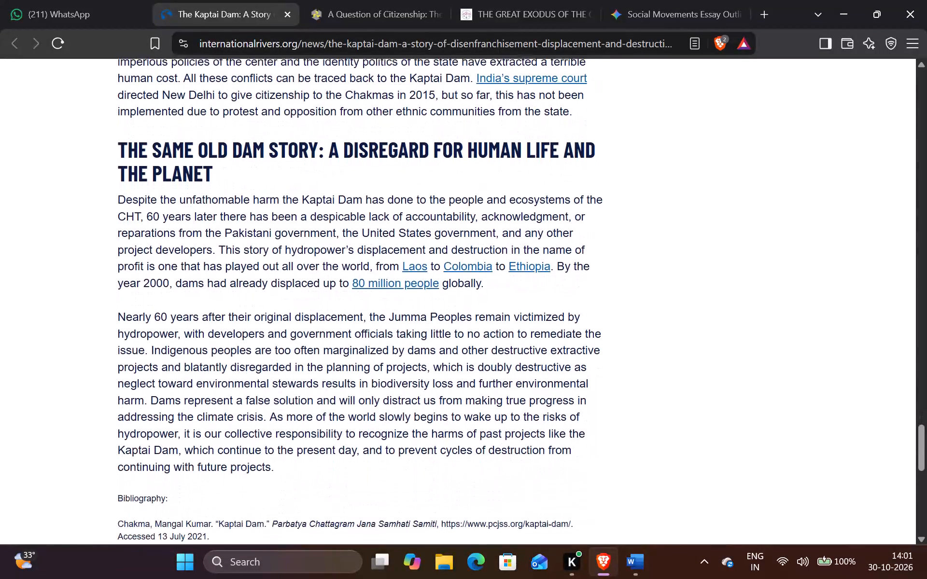
scroll(261, 278, "down", 2)
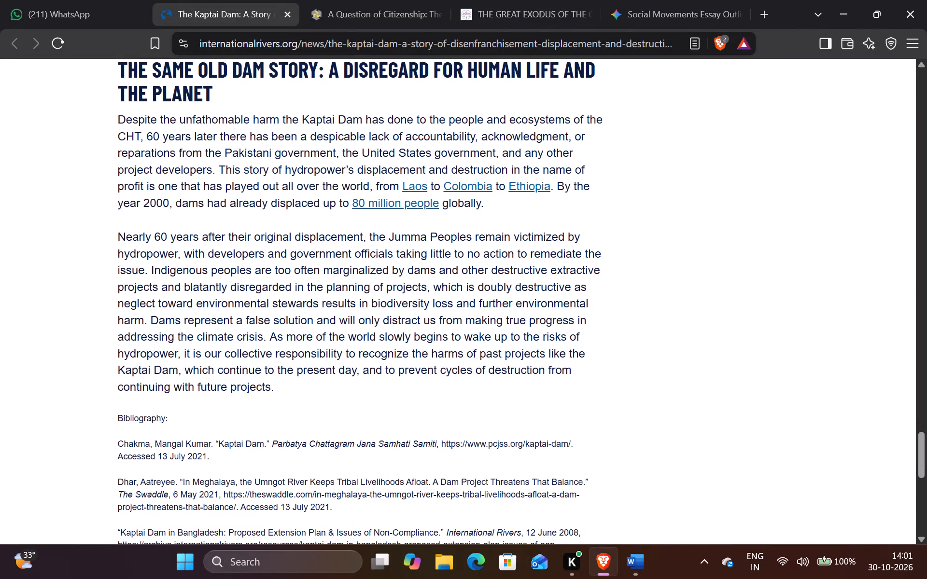
Switch to the Great Exodus of the Chakmas article and examine it from the settlement process in India through the conclusion.
left_click(512, 14)
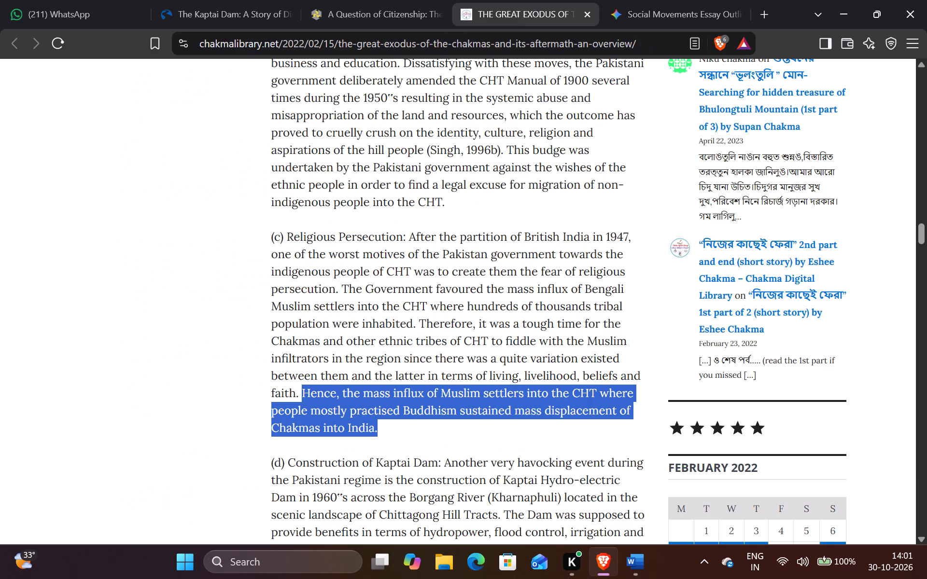
scroll(421, 313, "down", 8)
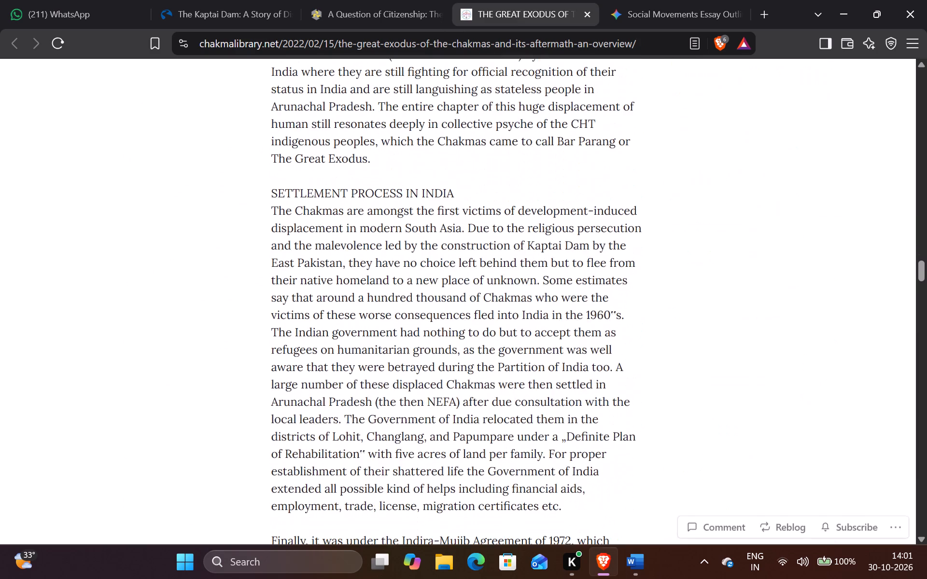
scroll(421, 313, "down", 6)
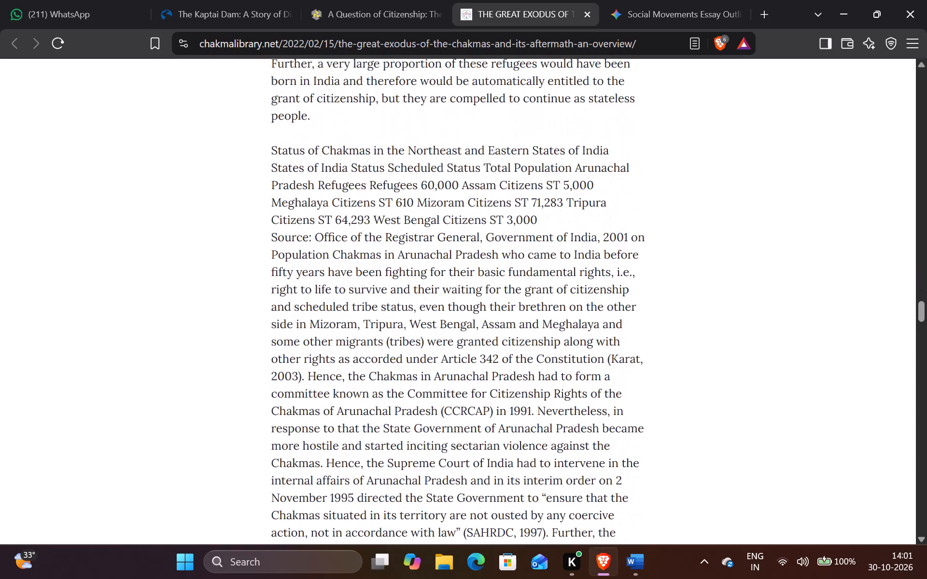
scroll(421, 313, "down", 1)
scroll(421, 313, "up", 8)
scroll(421, 313, "down", 2)
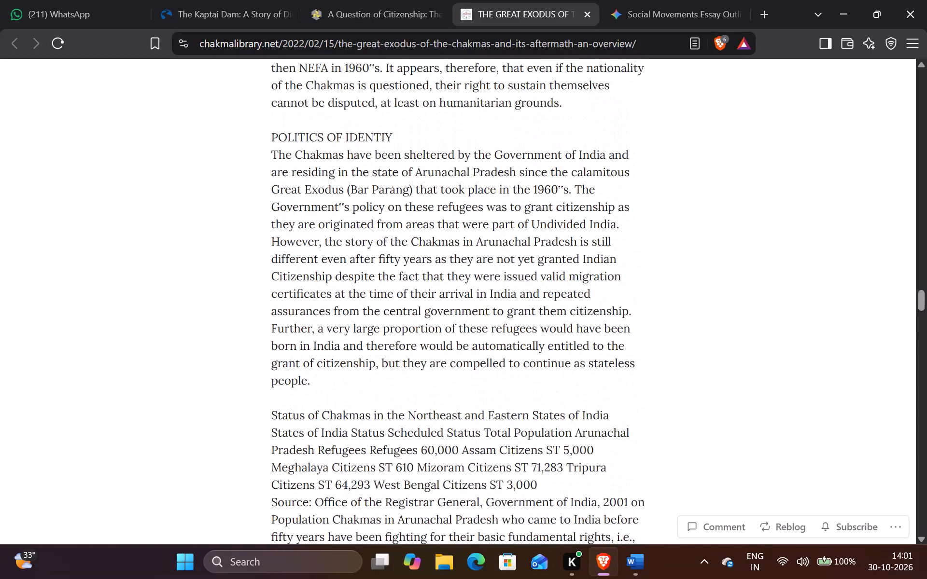
scroll(421, 313, "down", 7)
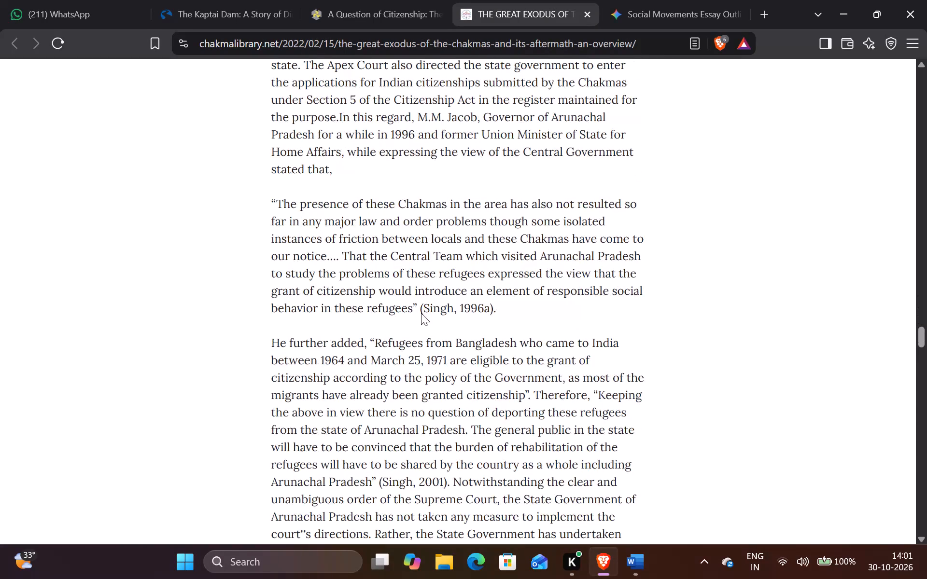
scroll(421, 313, "down", 6)
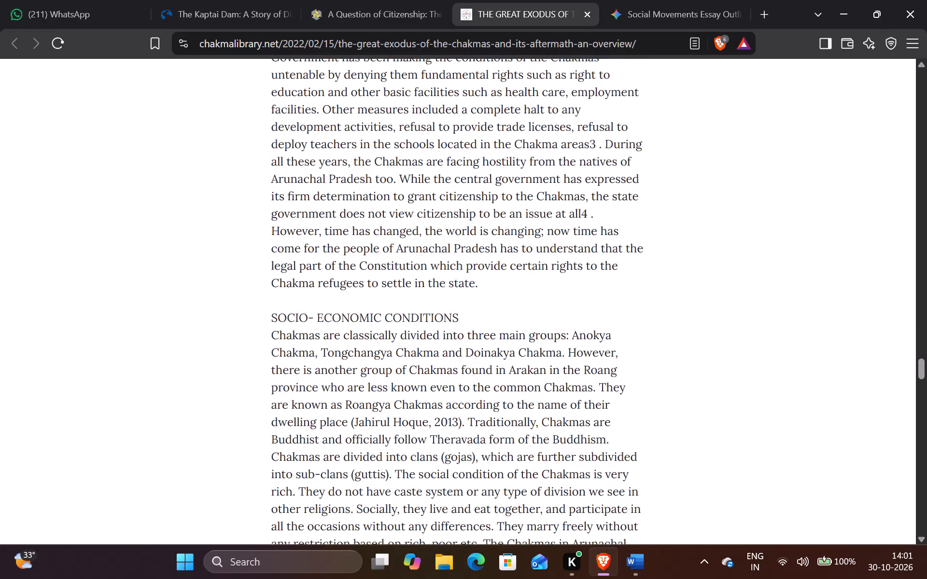
scroll(421, 313, "down", 6)
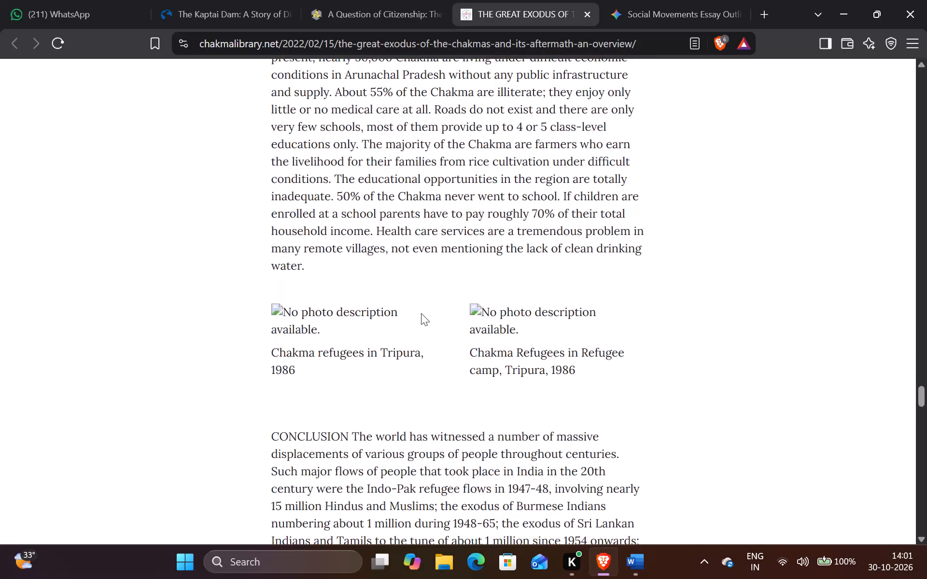
scroll(421, 313, "down", 6)
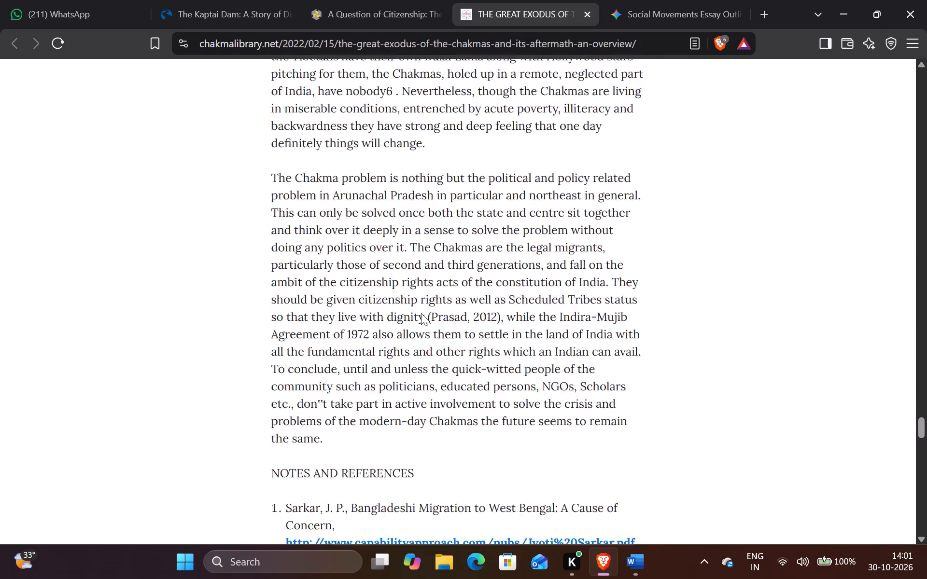
scroll(421, 313, "down", 2)
Re-examine the Great Exodus article's conclusion and the passages before it on socio-economic conditions and state government treatment.
scroll(421, 313, "up", 2)
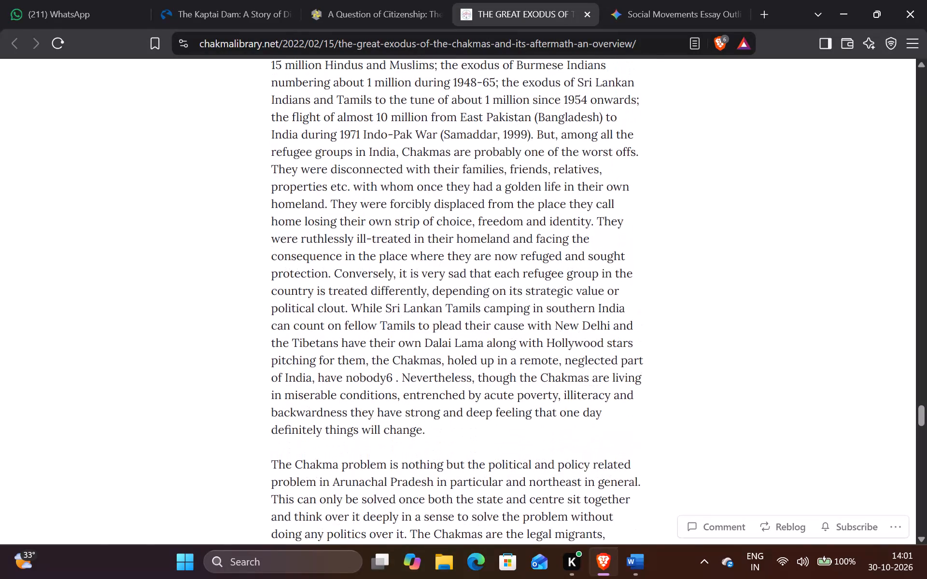
scroll(421, 313, "up", 2)
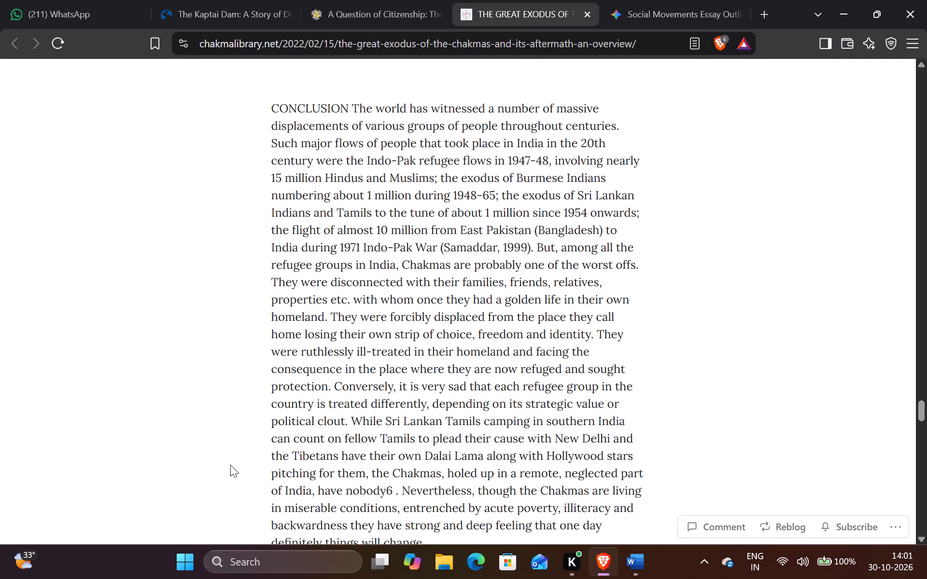
scroll(484, 317, "up", 3)
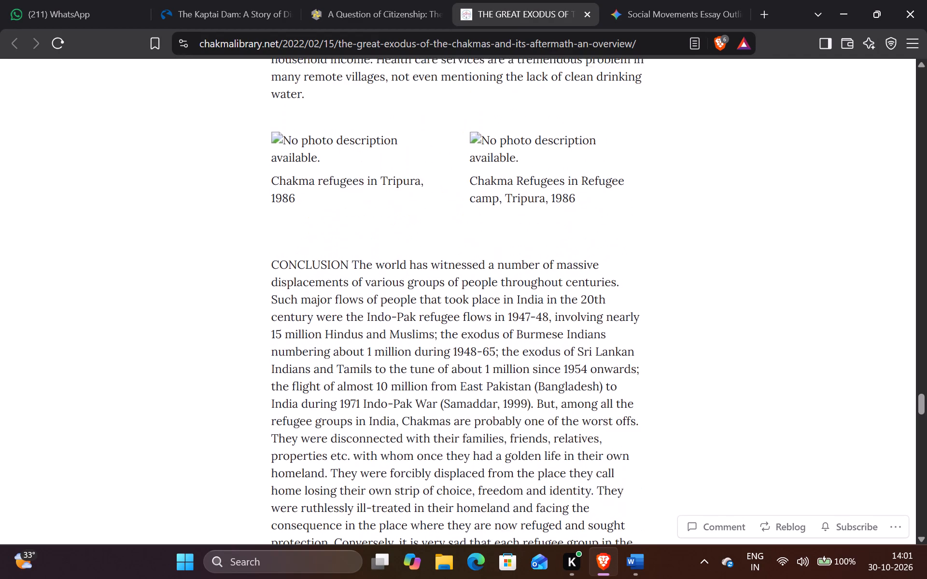
scroll(484, 317, "up", 8)
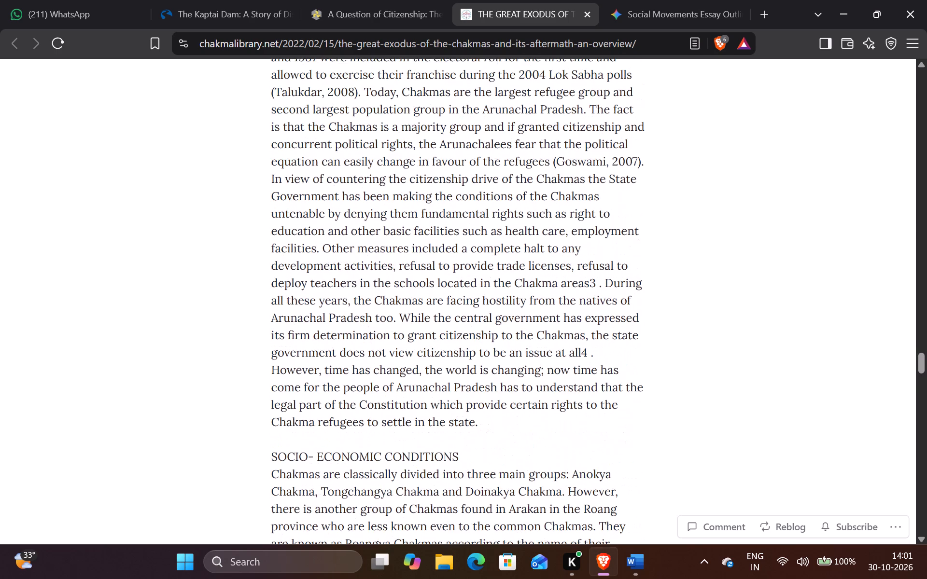
scroll(484, 317, "up", 1)
Return to the SPRF brief, look back from Possible Outcomes to Human Rights Violations, and clear the existing text selection.
left_click(390, 0)
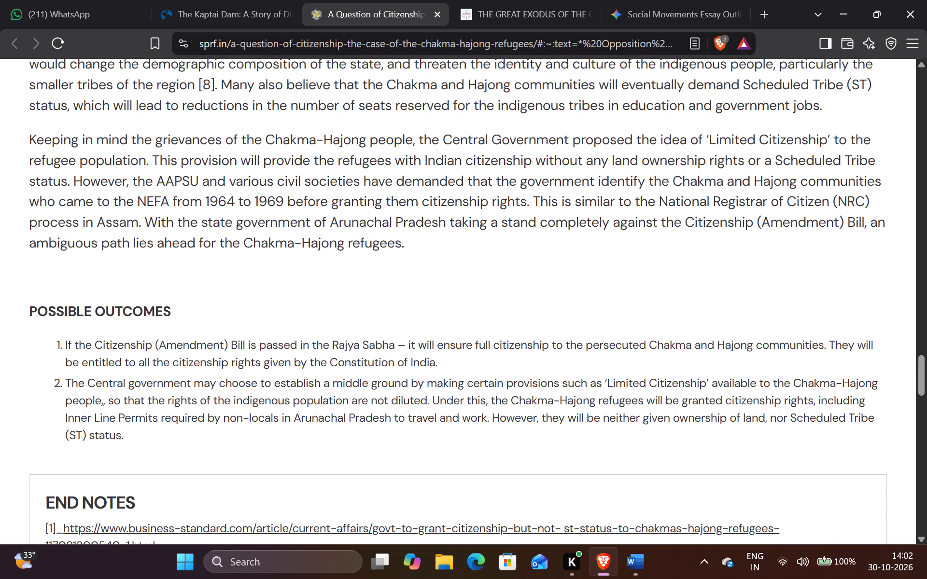
scroll(380, 354, "right", 1)
scroll(380, 354, "up", 2)
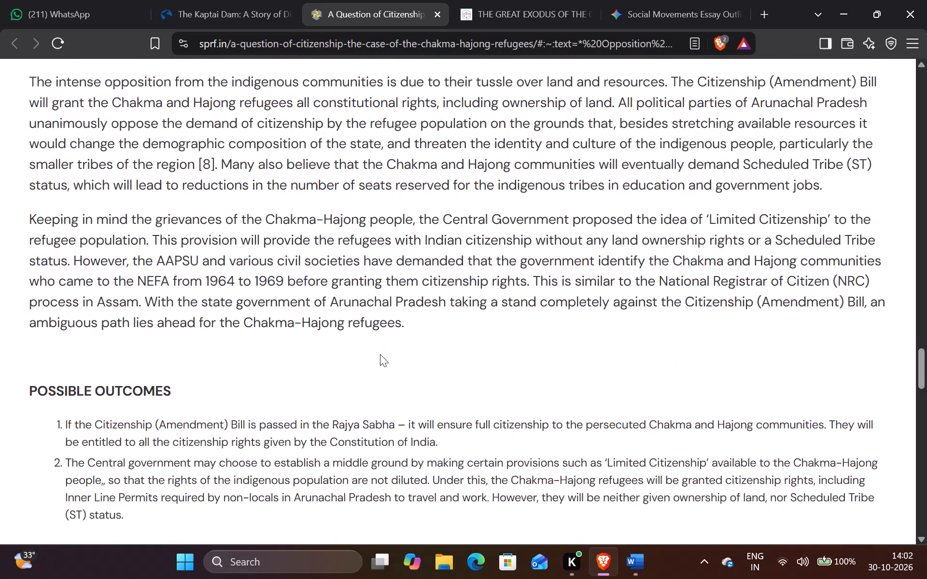
scroll(380, 354, "up", 3)
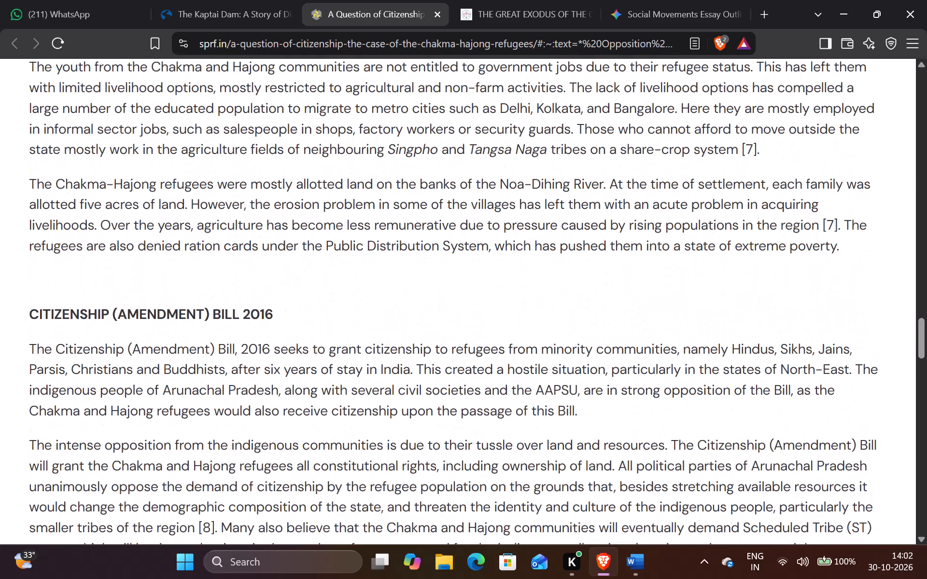
scroll(380, 354, "up", 1)
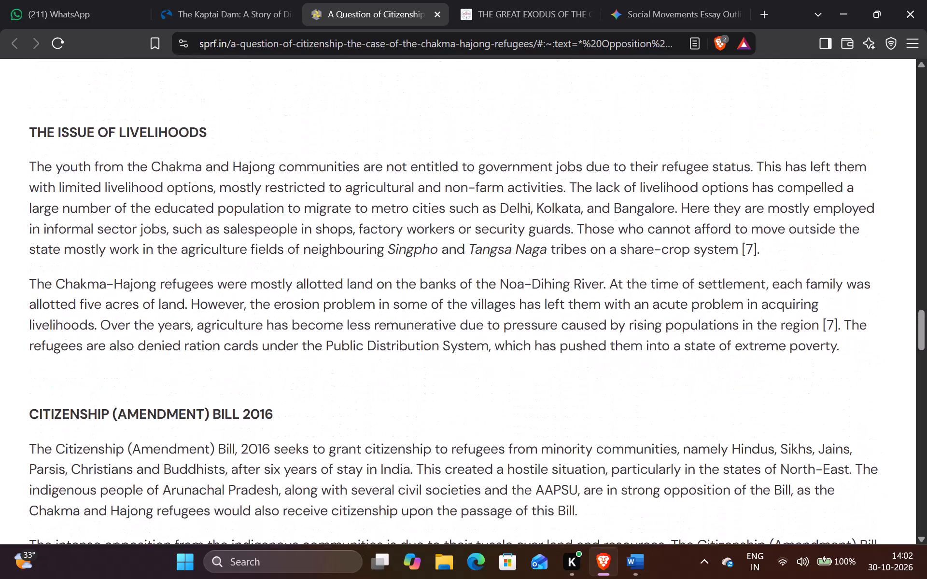
scroll(380, 354, "up", 5)
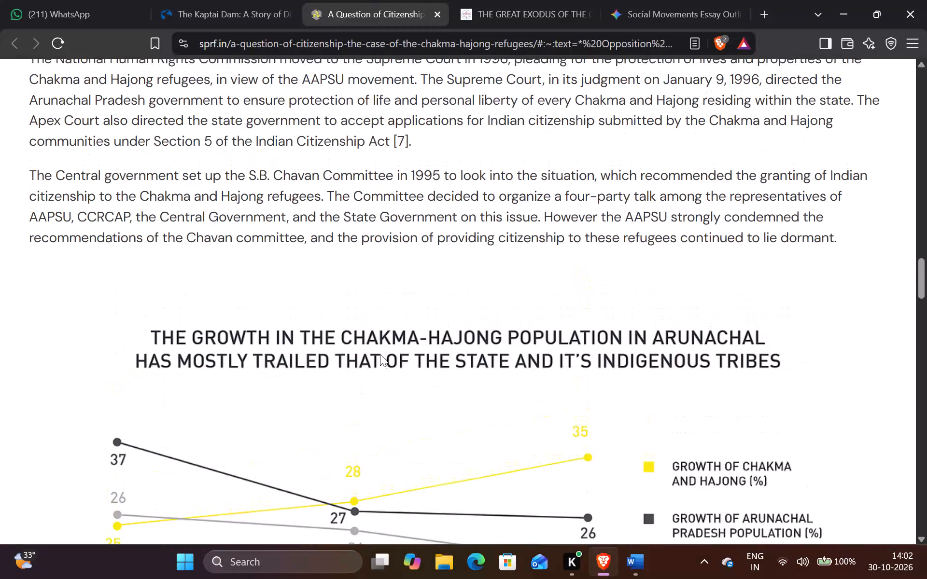
scroll(380, 354, "up", 6)
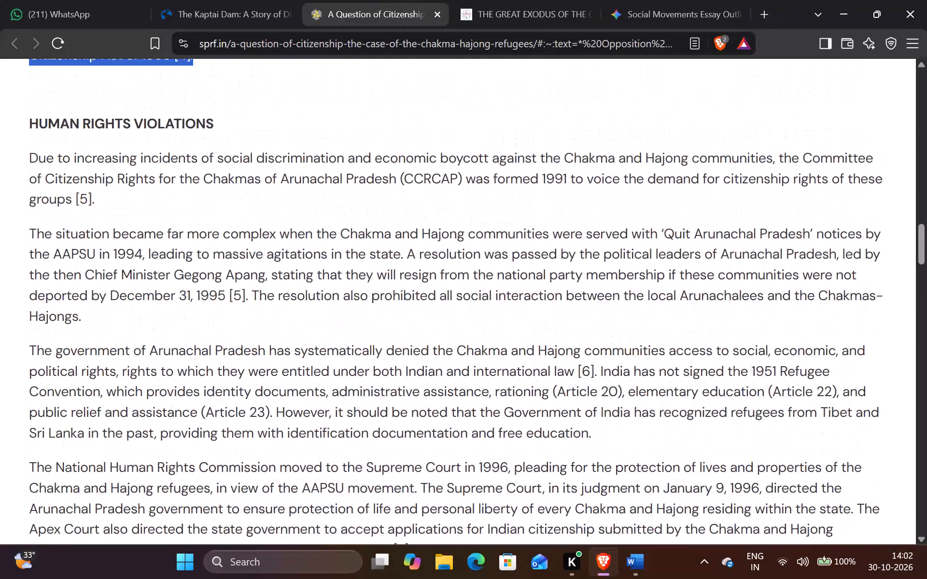
scroll(380, 354, "up", 1)
scroll(380, 354, "down", 1)
left_click(380, 354)
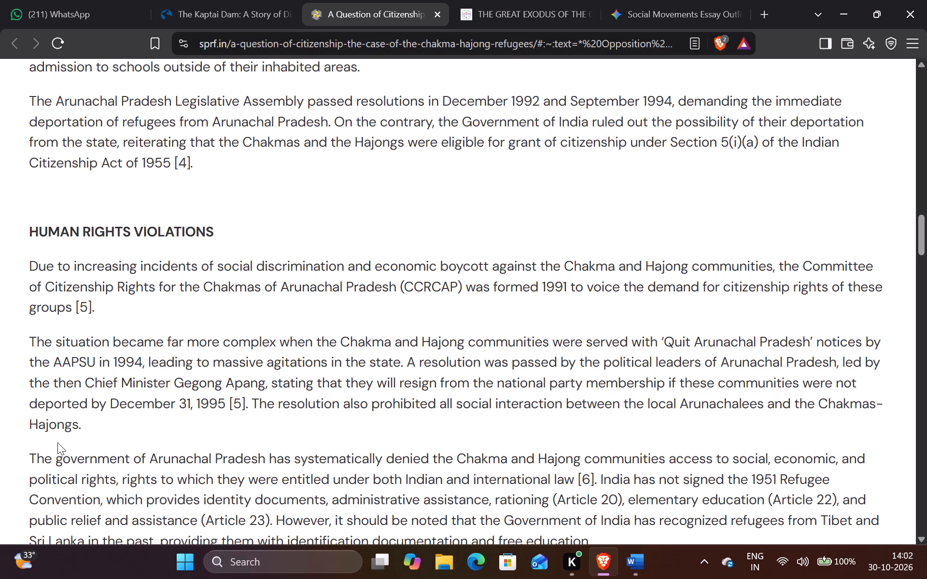
Read the SPRF brief's Human Rights Violations section closely, from the CCRCAP's formation to the S.B. Chavan Committee.
scroll(295, 469, "down", 2)
scroll(335, 359, "down", 1)
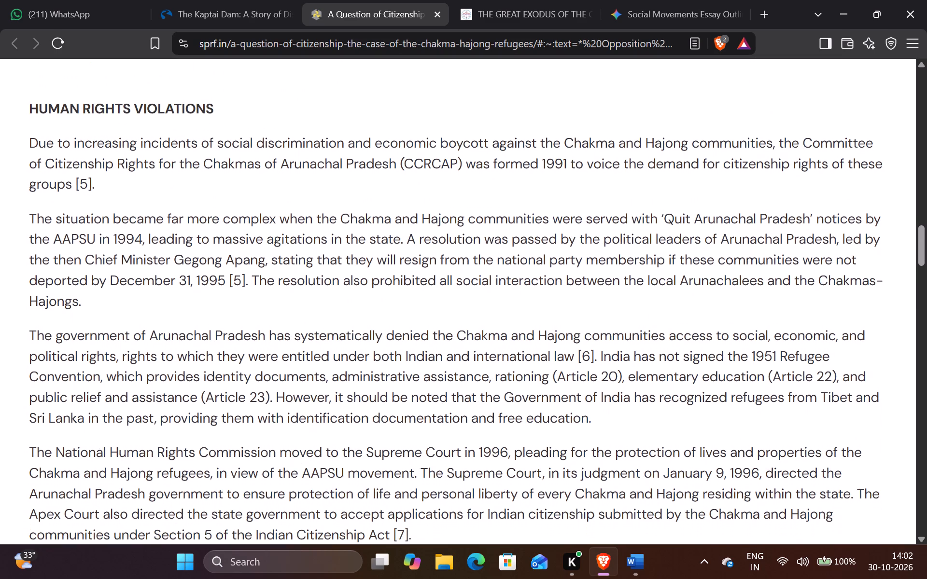
scroll(335, 359, "down", 1)
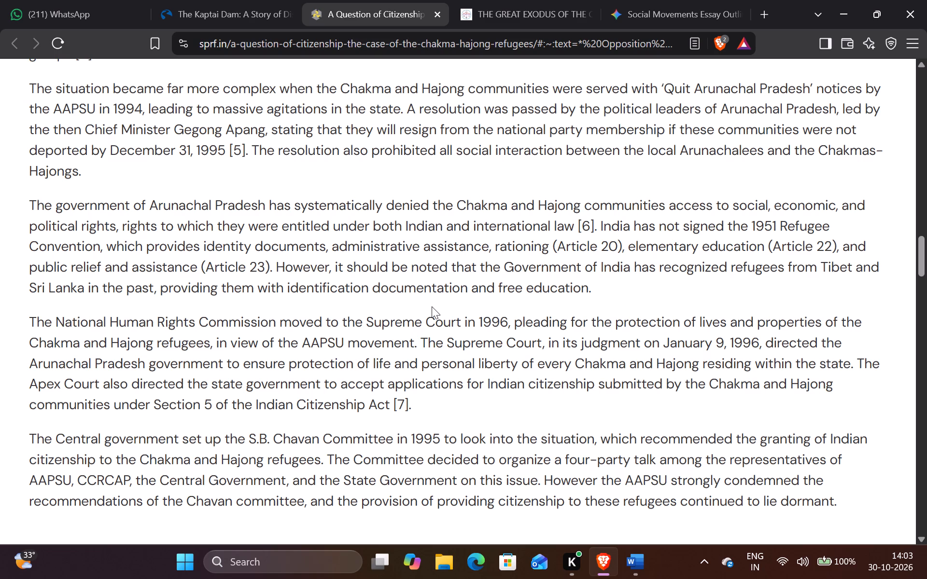
scroll(432, 306, "up", 1)
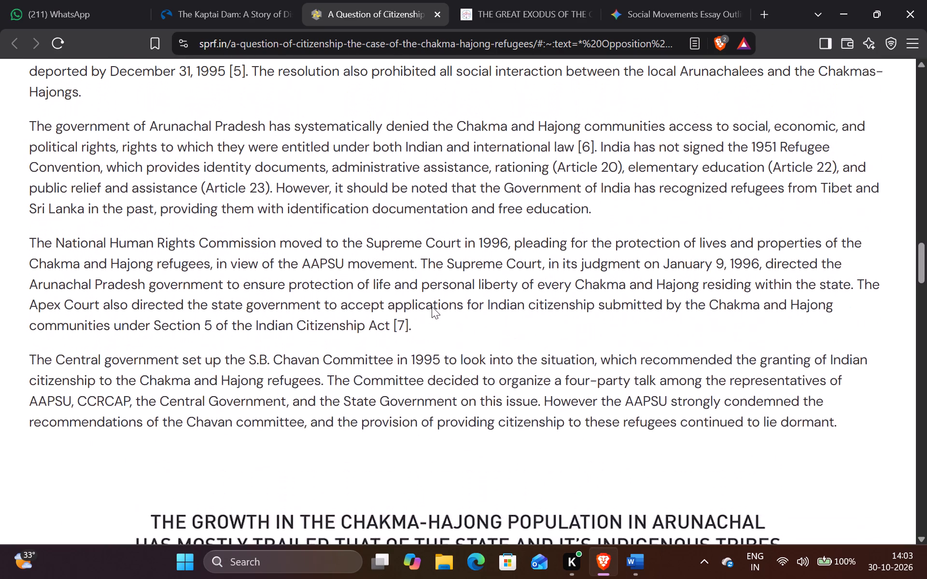
scroll(432, 306, "up", 2)
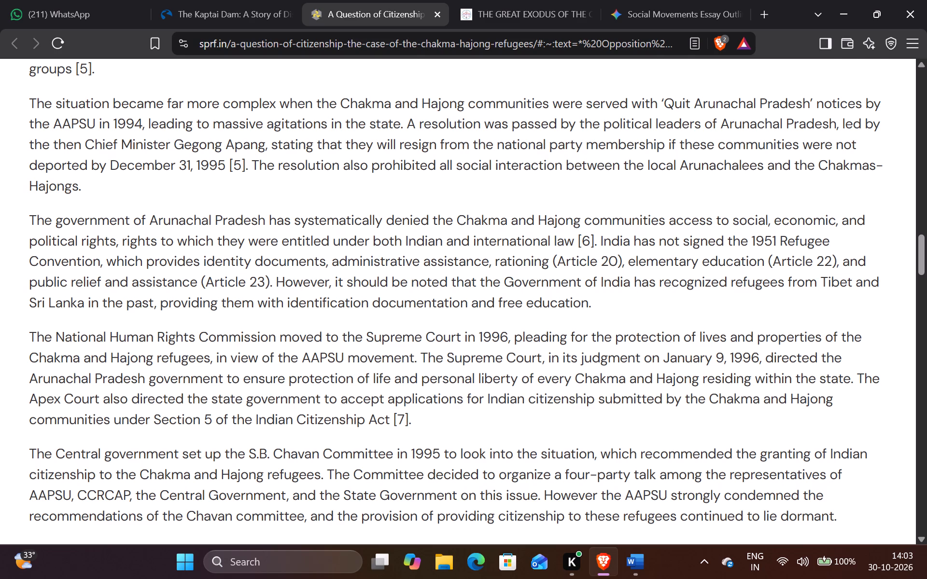
scroll(122, 336, "down", 1)
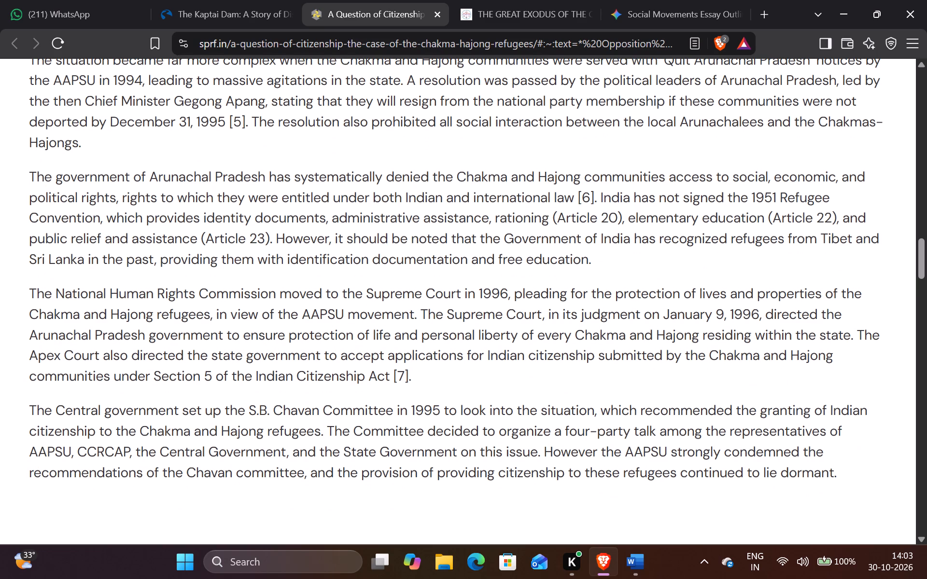